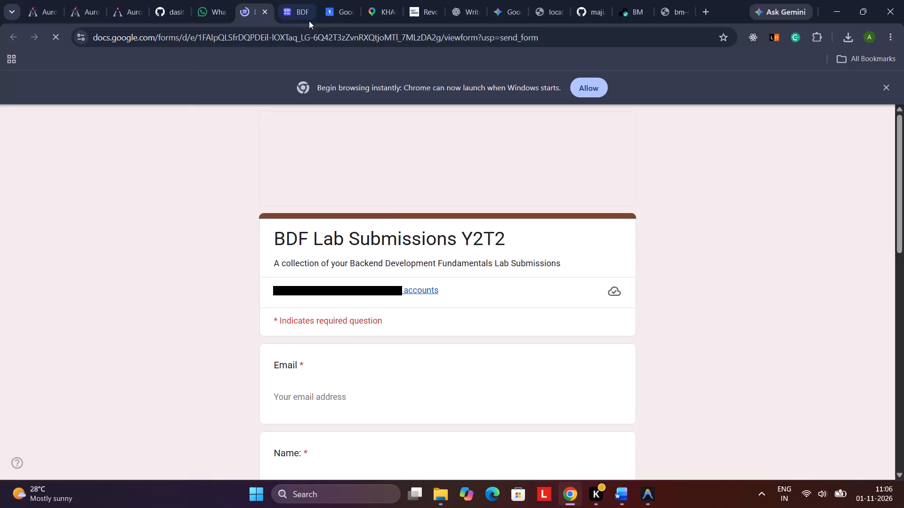
Review the questions and prefilled answers in the second open BDF Lab Submissions Y2T2 form.
{"action": "scroll", "coordinate": [375, 260], "scroll_direction": "down", "scroll_amount": 3}
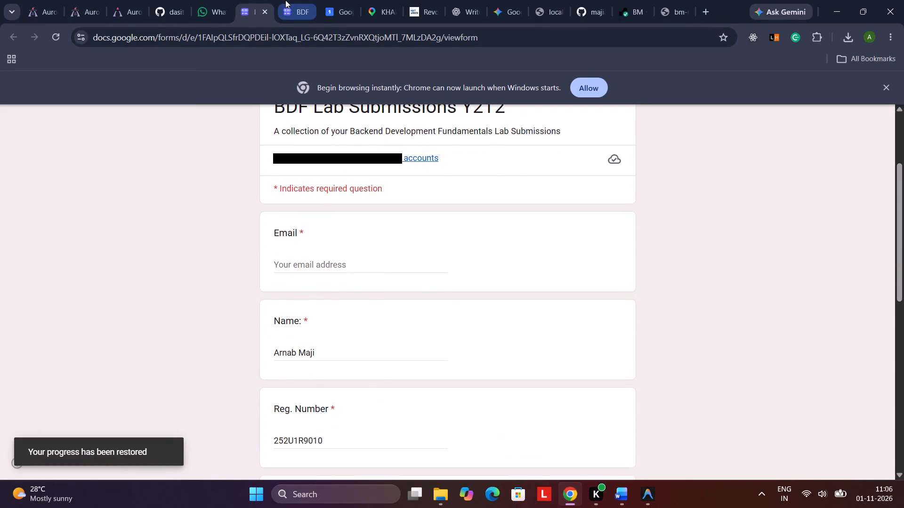
{"action": "left_click", "coordinate": [285, 0]}
{"action": "scroll", "coordinate": [350, 190], "scroll_direction": "up", "scroll_amount": 6}
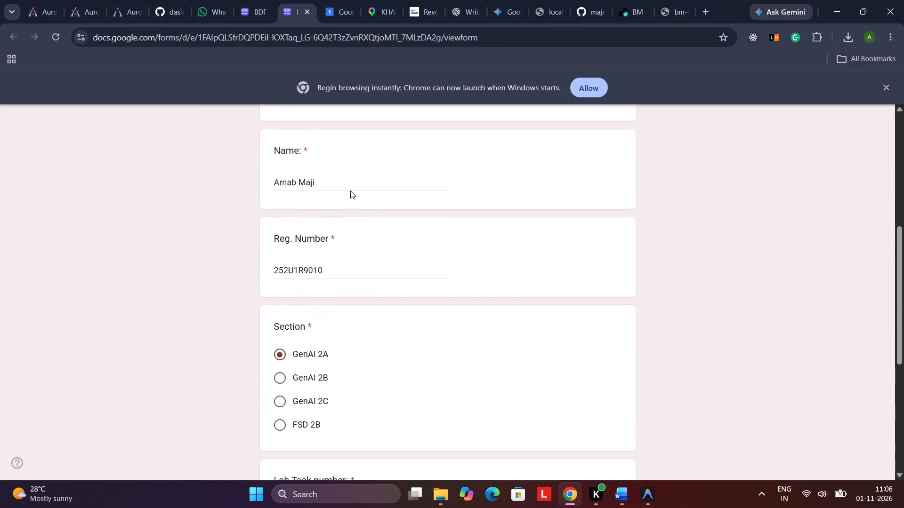
{"action": "scroll", "coordinate": [350, 190], "scroll_direction": "down", "scroll_amount": 1}
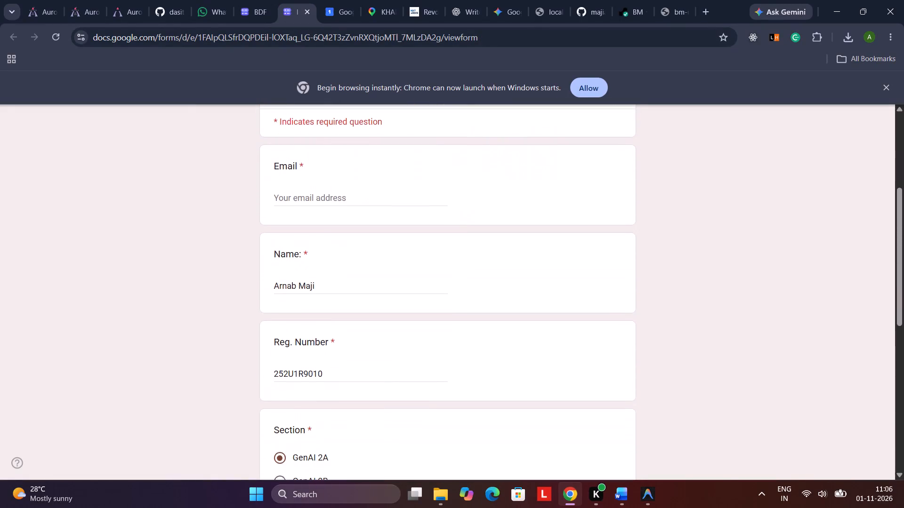
{"action": "scroll", "coordinate": [350, 190], "scroll_direction": "down", "scroll_amount": 7}
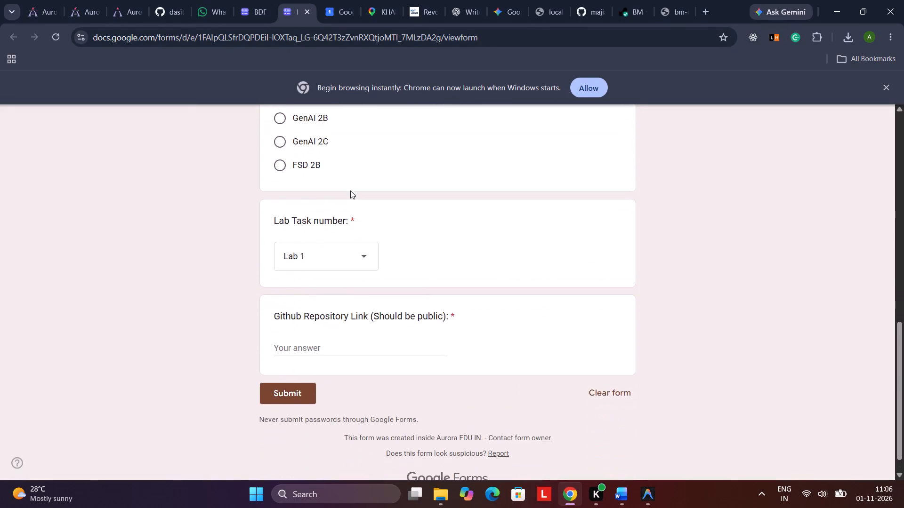
{"action": "scroll", "coordinate": [350, 190], "scroll_direction": "down", "scroll_amount": 1}
{"action": "left_click", "coordinate": [308, 319]}
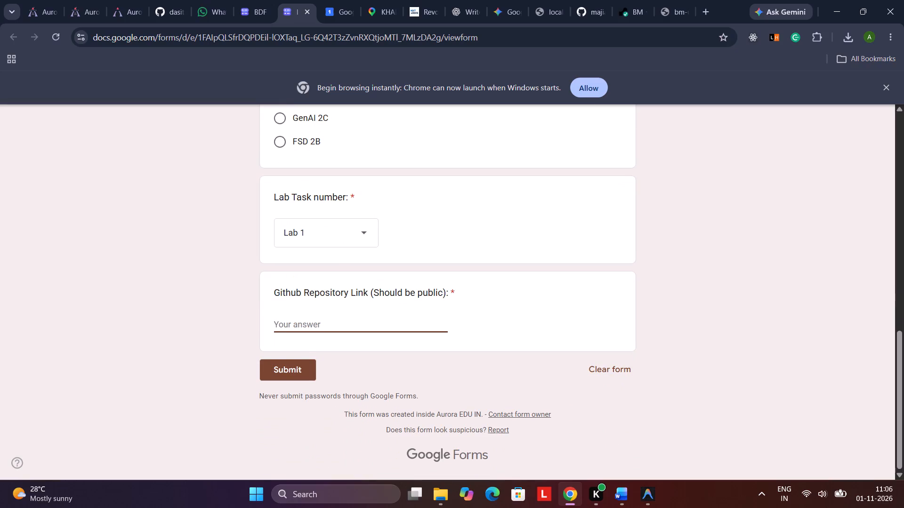
Fill in the form's Email answer with the first saved email address.
{"action": "scroll", "coordinate": [308, 319], "scroll_direction": "up", "scroll_amount": 9}
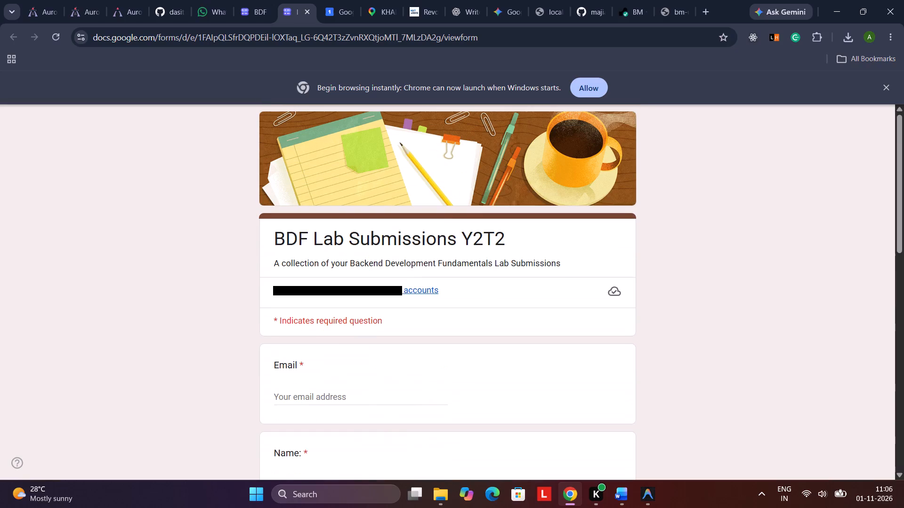
{"action": "scroll", "coordinate": [308, 319], "scroll_direction": "down", "scroll_amount": 2}
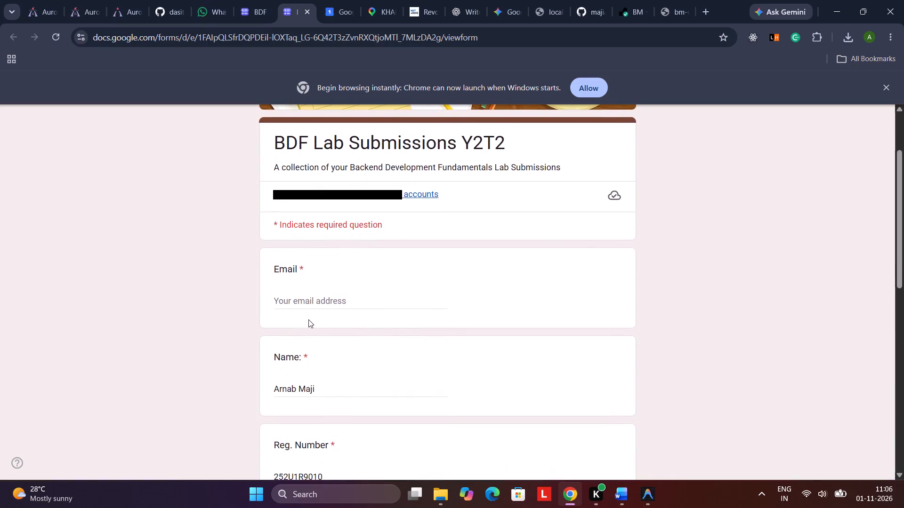
{"action": "left_click", "coordinate": [325, 293]}
{"action": "left_click", "coordinate": [317, 306]}
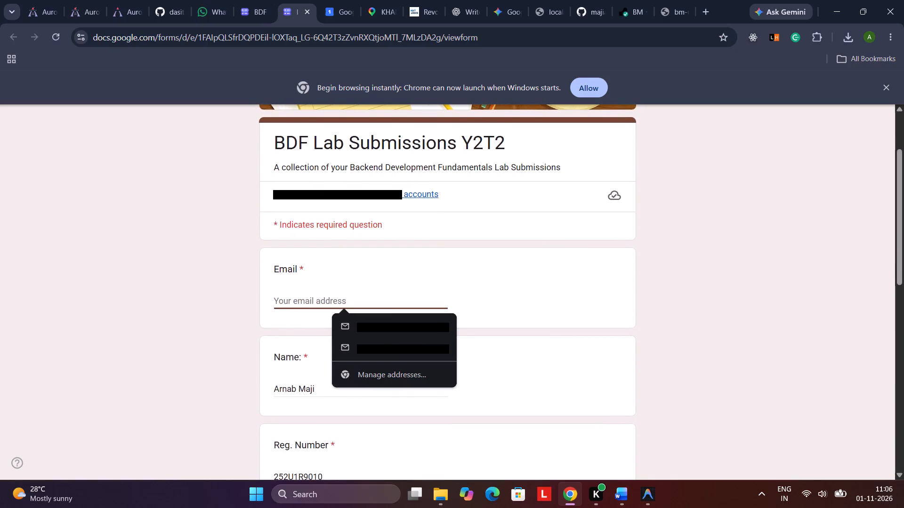
{"action": "left_click", "coordinate": [376, 329]}
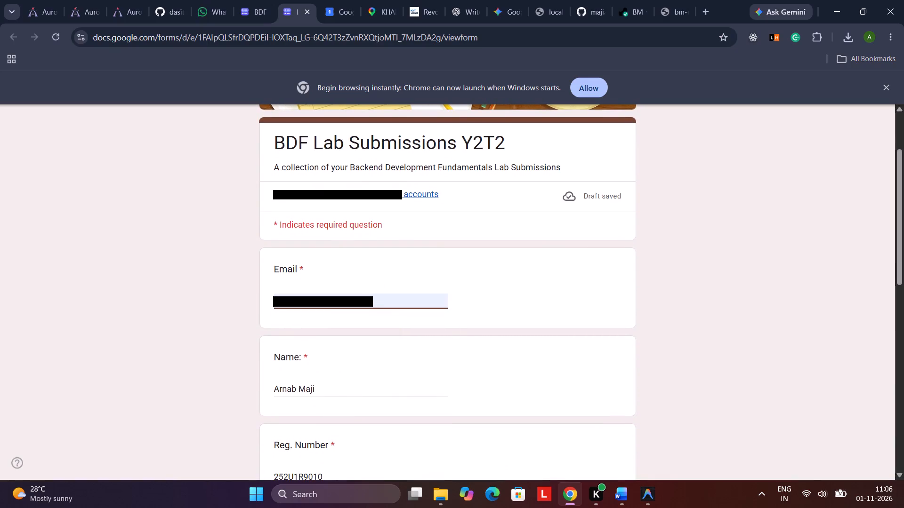
Check the form's Name, Reg. Number, Section and Lab Task number answers.
{"action": "scroll", "coordinate": [398, 297], "scroll_direction": "up", "scroll_amount": 3}
{"action": "scroll", "coordinate": [398, 297], "scroll_direction": "down", "scroll_amount": 2}
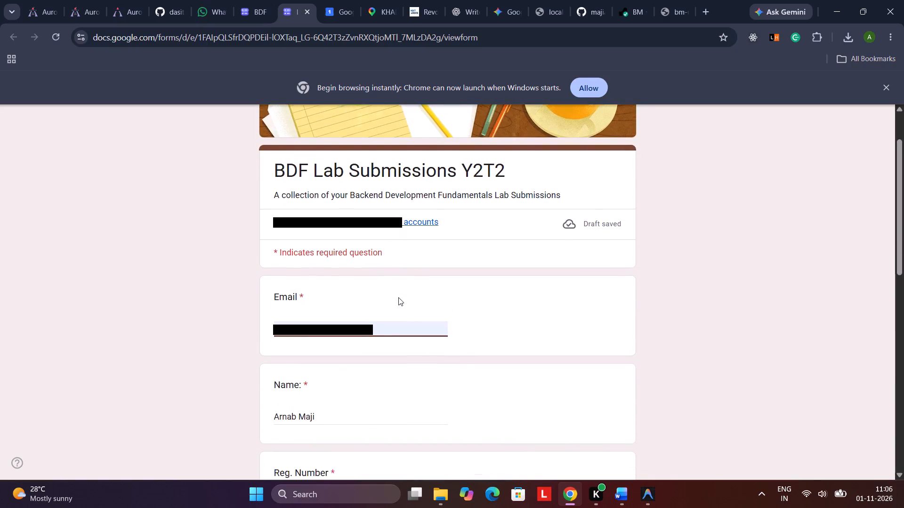
{"action": "scroll", "coordinate": [398, 297], "scroll_direction": "down", "scroll_amount": 3}
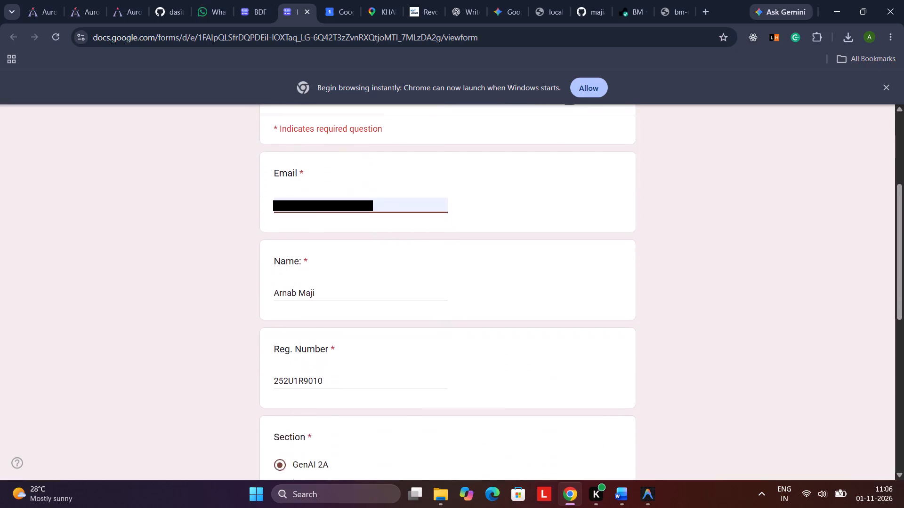
{"action": "scroll", "coordinate": [398, 297], "scroll_direction": "down", "scroll_amount": 2}
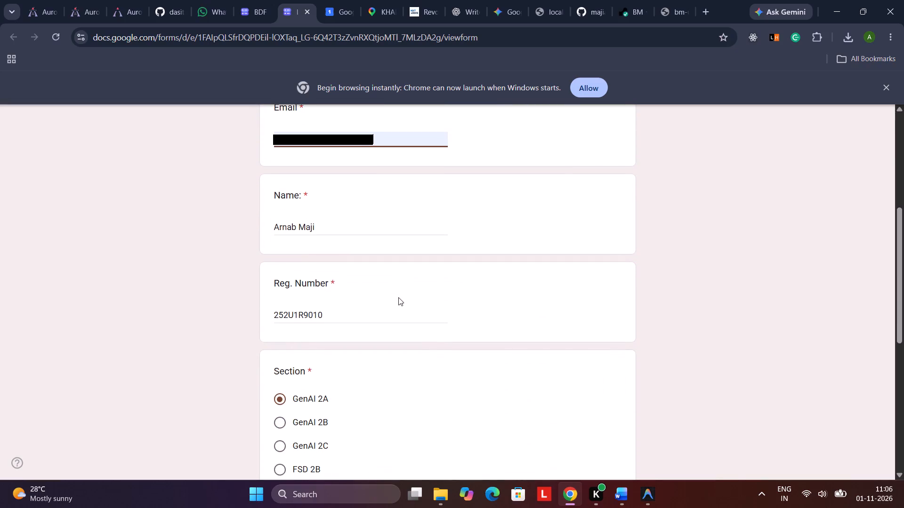
{"action": "scroll", "coordinate": [400, 218], "scroll_direction": "down", "scroll_amount": 2}
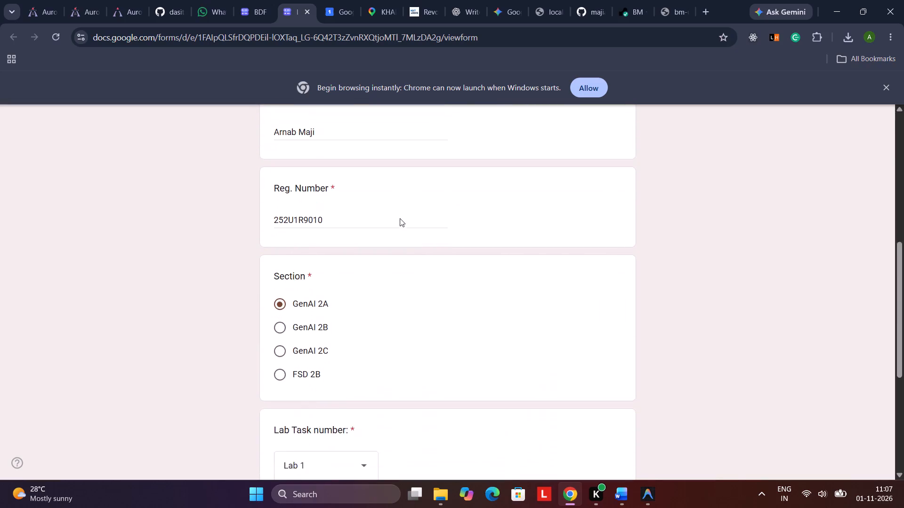
{"action": "scroll", "coordinate": [400, 218], "scroll_direction": "down", "scroll_amount": 6}
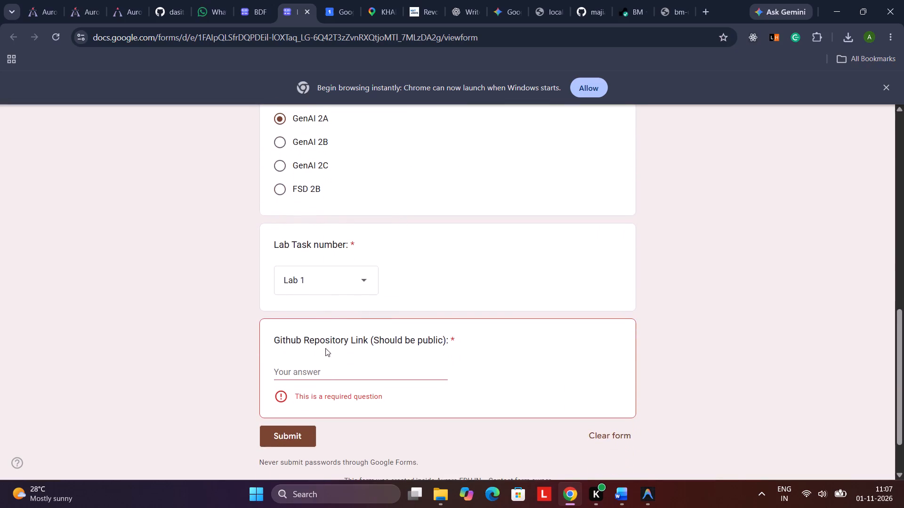
Copy the address of the lab-01 folder in the BM GitHub repository into the form's Github Repository Link answer.
{"action": "left_click", "coordinate": [307, 370]}
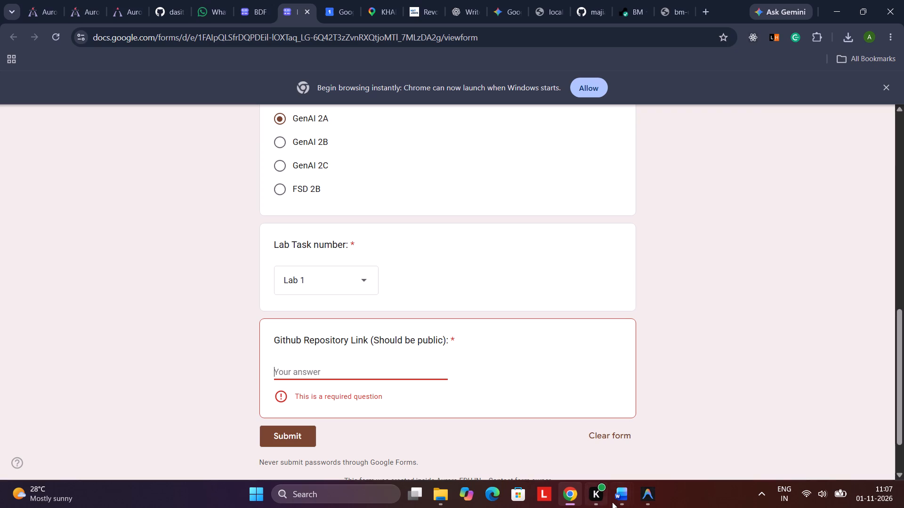
{"action": "left_click", "coordinate": [589, 11]}
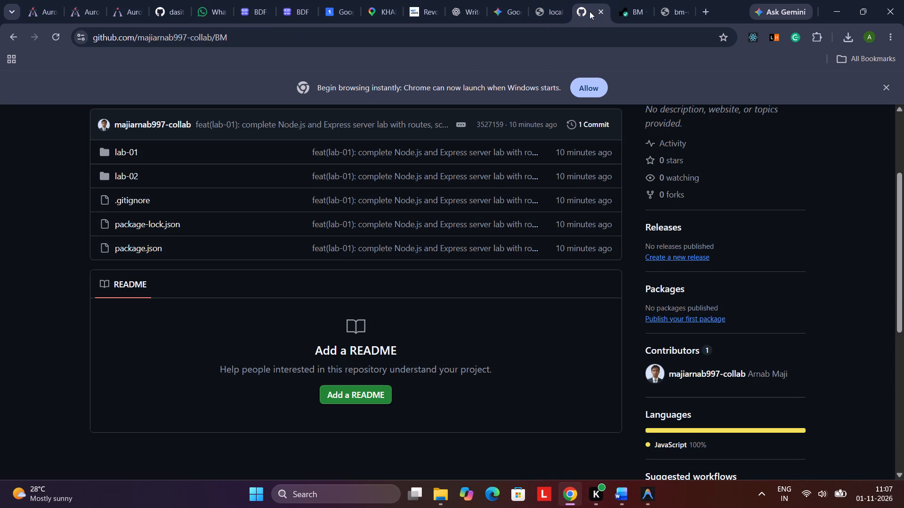
{"action": "left_click", "coordinate": [121, 155]}
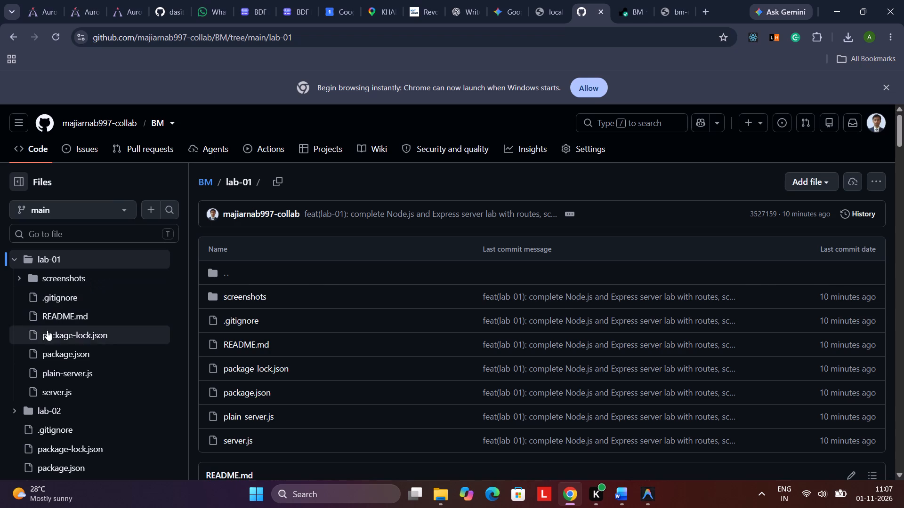
{"action": "left_click", "coordinate": [319, 36]}
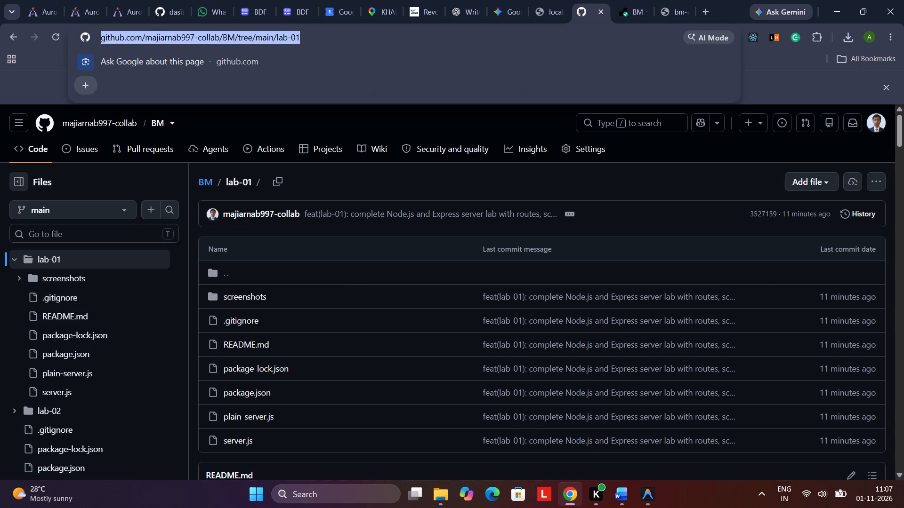
{"action": "left_click", "coordinate": [319, 36]}
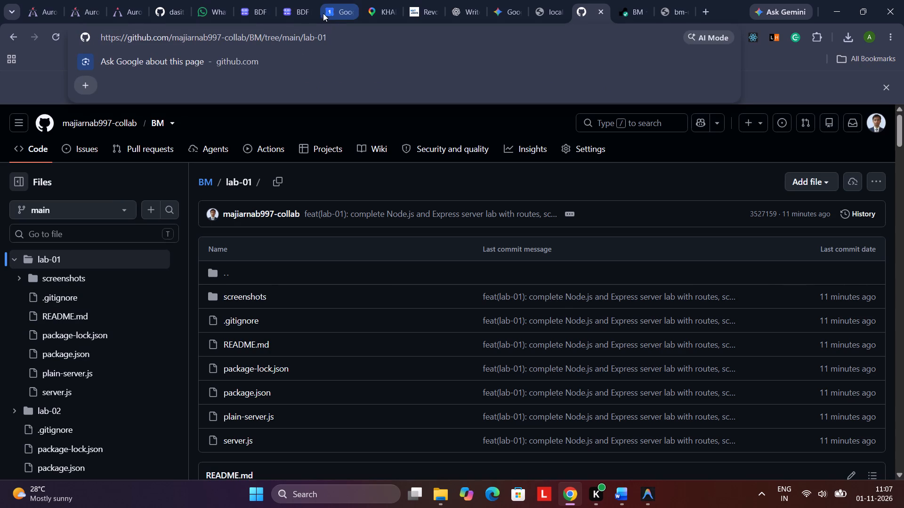
{"action": "left_click_drag", "start_coordinate": [336, 37], "coordinate": [305, 46]}
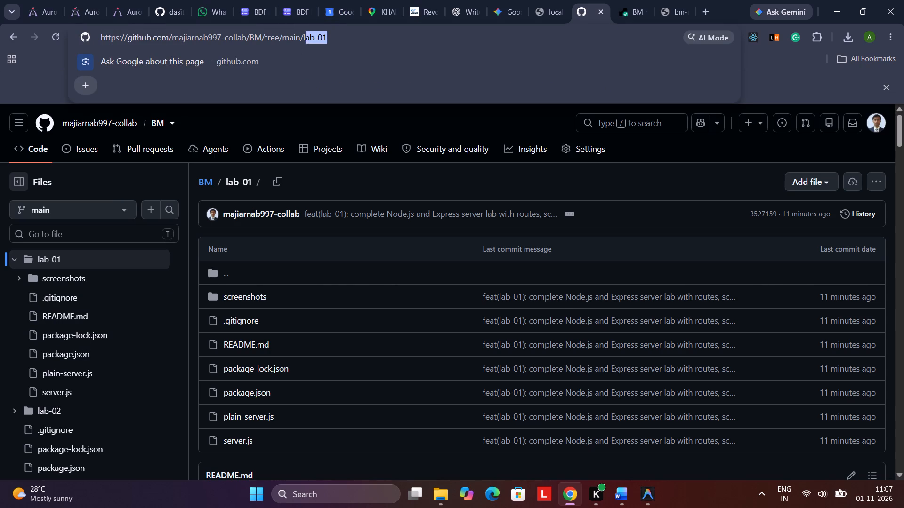
{"action": "left_click_drag", "start_coordinate": [305, 46], "coordinate": [65, 53]}
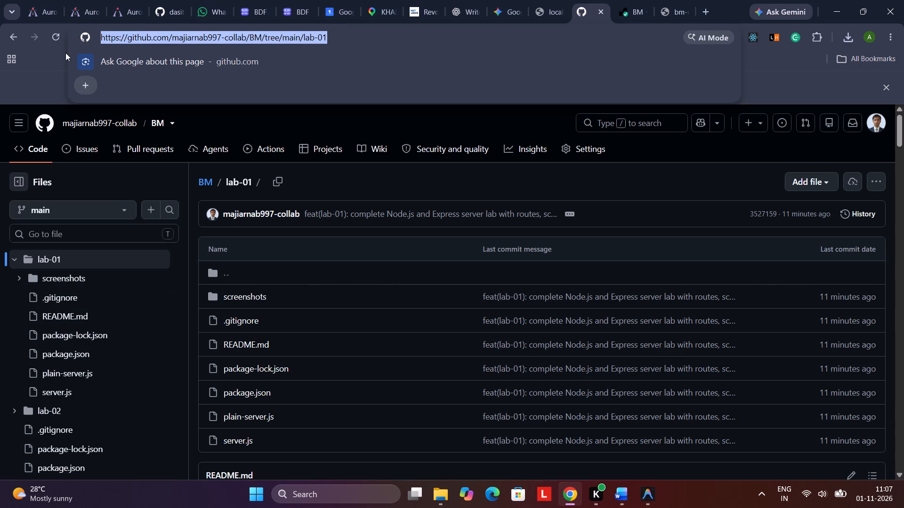
{"action": "key", "text": "ctrl+c"}
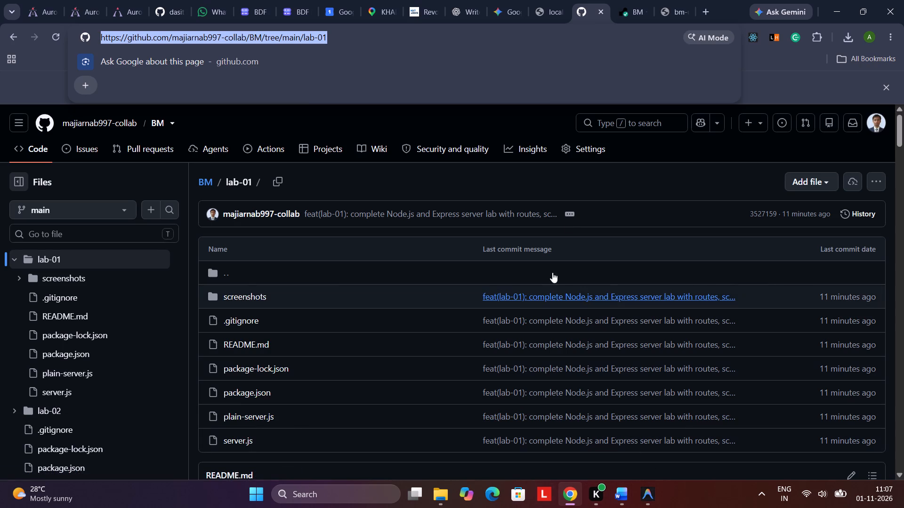
{"action": "left_click", "coordinate": [291, 2]}
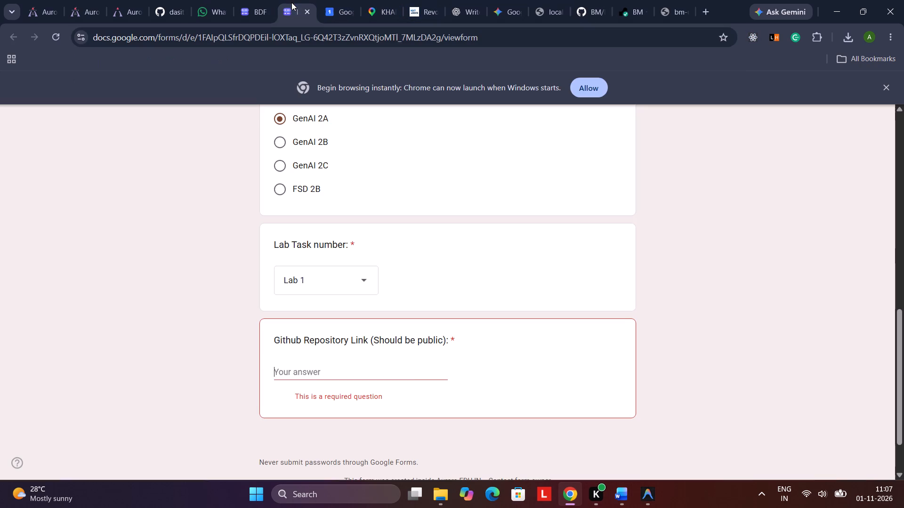
{"action": "key", "text": "ctrl+v"}
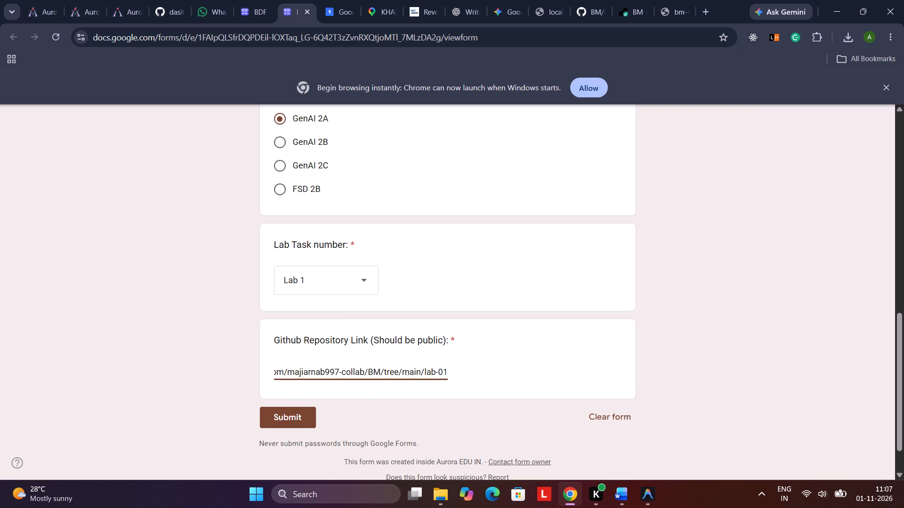
Recheck the completed Lab 1 answers and submit the form.
{"action": "scroll", "coordinate": [346, 371], "scroll_direction": "up", "scroll_amount": 5}
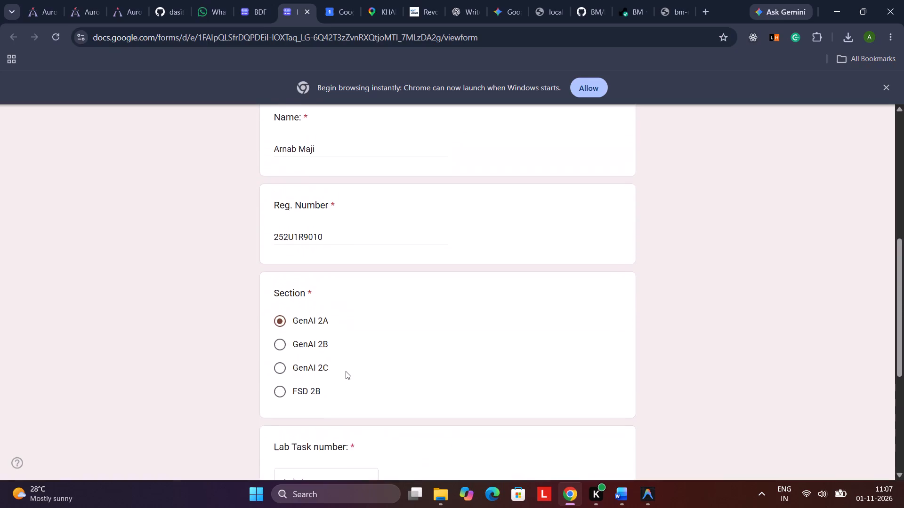
{"action": "scroll", "coordinate": [346, 371], "scroll_direction": "up", "scroll_amount": 5}
{"action": "scroll", "coordinate": [346, 371], "scroll_direction": "down", "scroll_amount": 9}
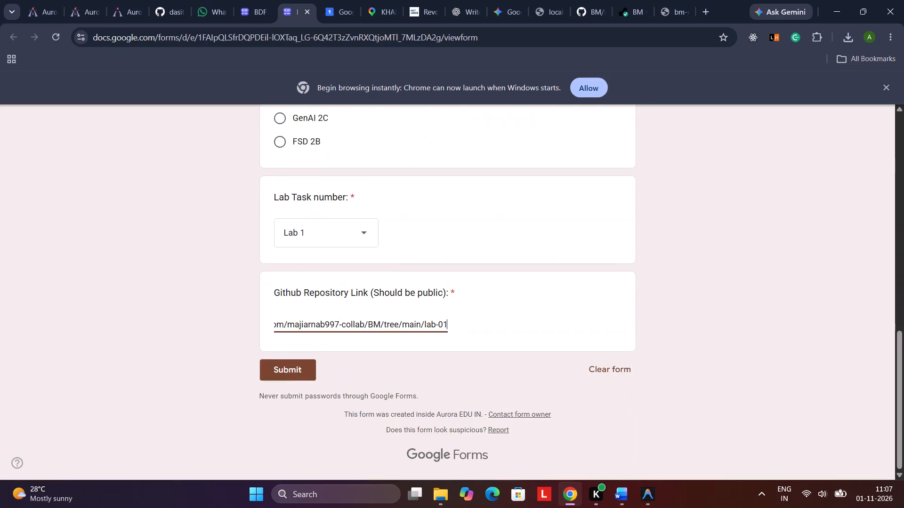
{"action": "left_click", "coordinate": [299, 373]}
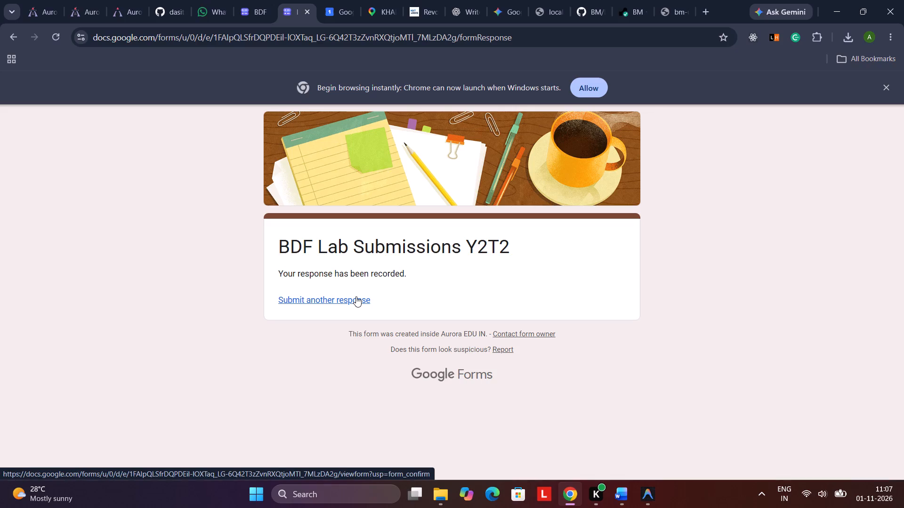
Reload the other open BDF Lab Submissions Y2T2 form.
{"action": "left_click", "coordinate": [251, 6]}
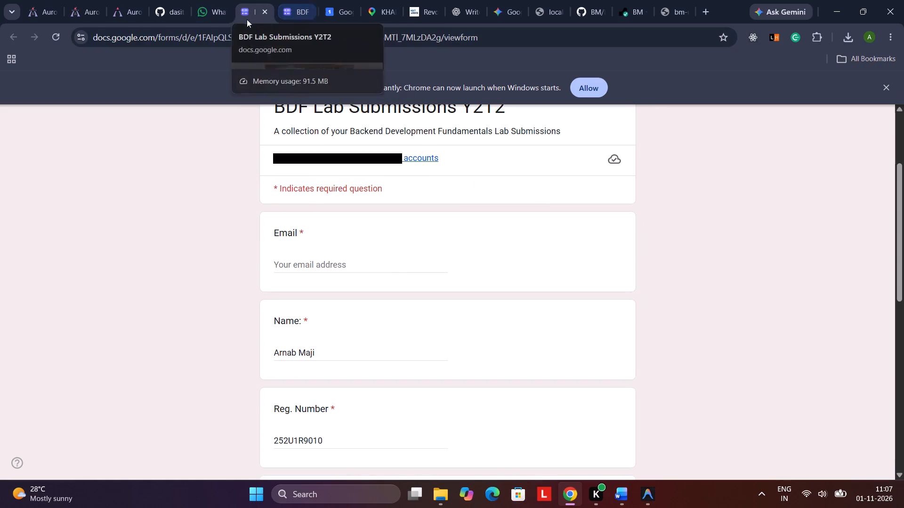
{"action": "left_click", "coordinate": [59, 33]}
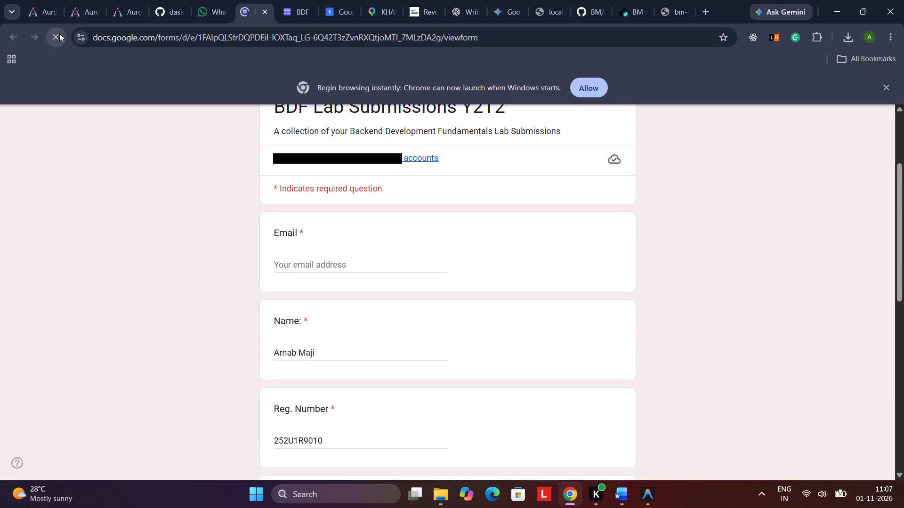
Close the page of the submitted Lab 1 form.
{"action": "left_click", "coordinate": [299, 5]}
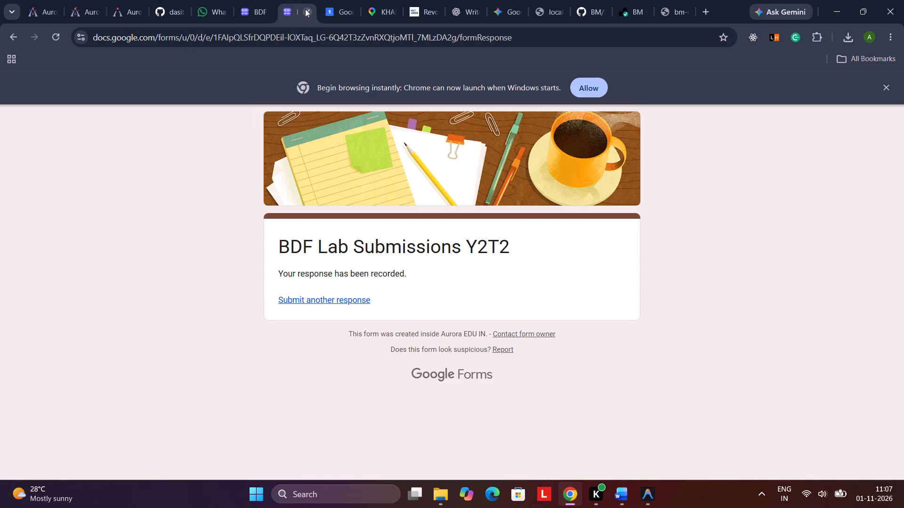
{"action": "left_click", "coordinate": [305, 9]}
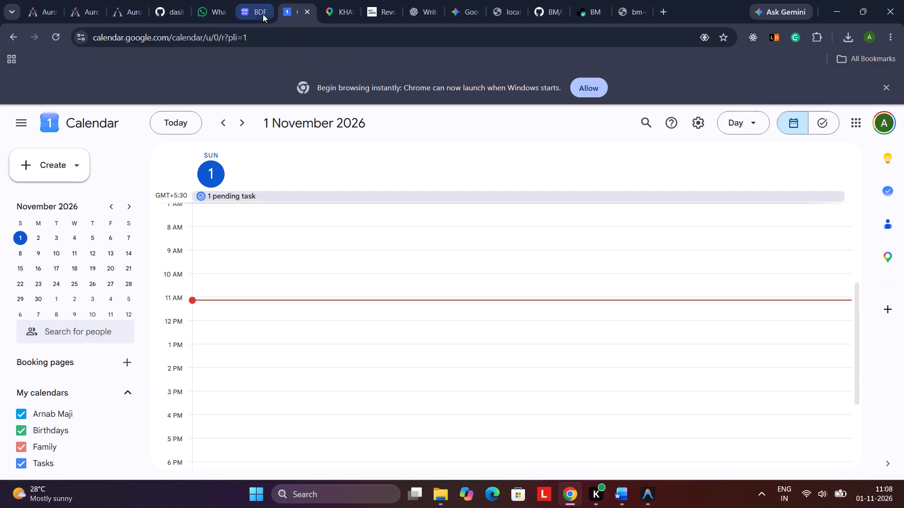
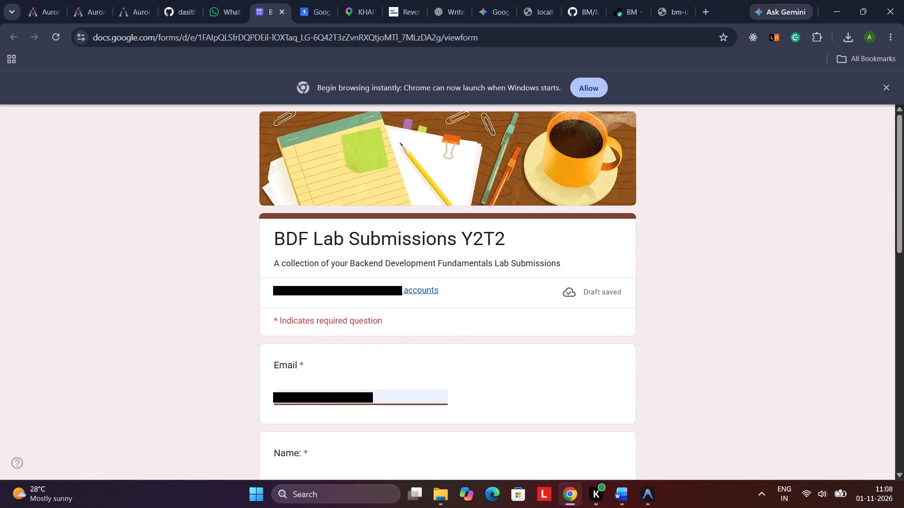
Enter the student's full name in the Name answer of the reloaded BDF Lab Submissions Y2T2 form.
{"action": "scroll", "coordinate": [328, 389], "scroll_direction": "down", "scroll_amount": 2}
{"action": "left_click", "coordinate": [314, 284]}
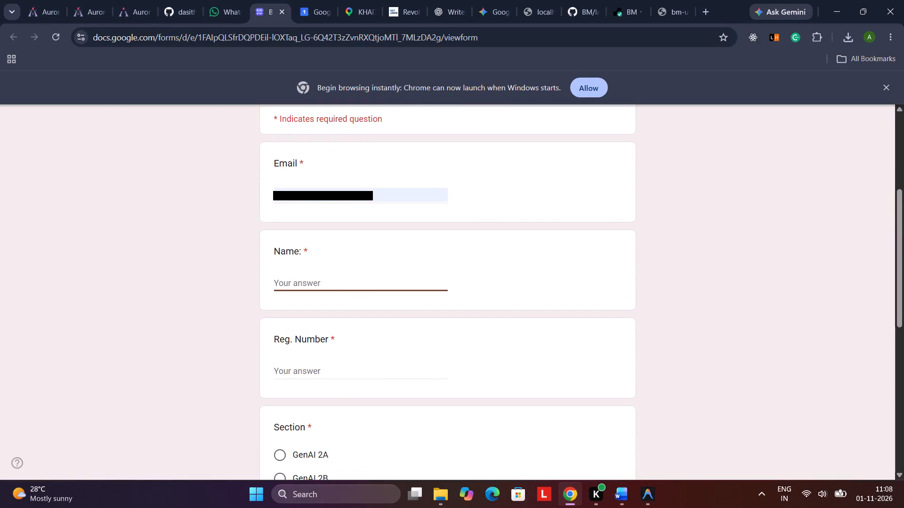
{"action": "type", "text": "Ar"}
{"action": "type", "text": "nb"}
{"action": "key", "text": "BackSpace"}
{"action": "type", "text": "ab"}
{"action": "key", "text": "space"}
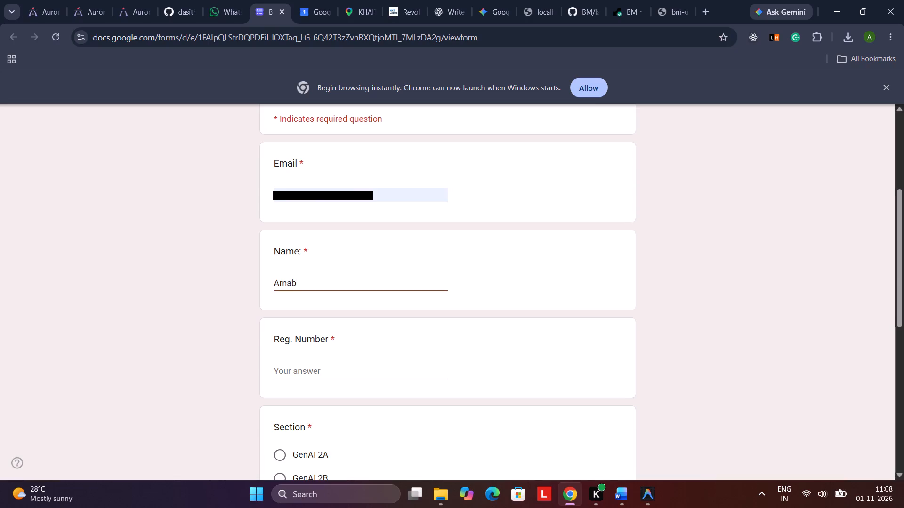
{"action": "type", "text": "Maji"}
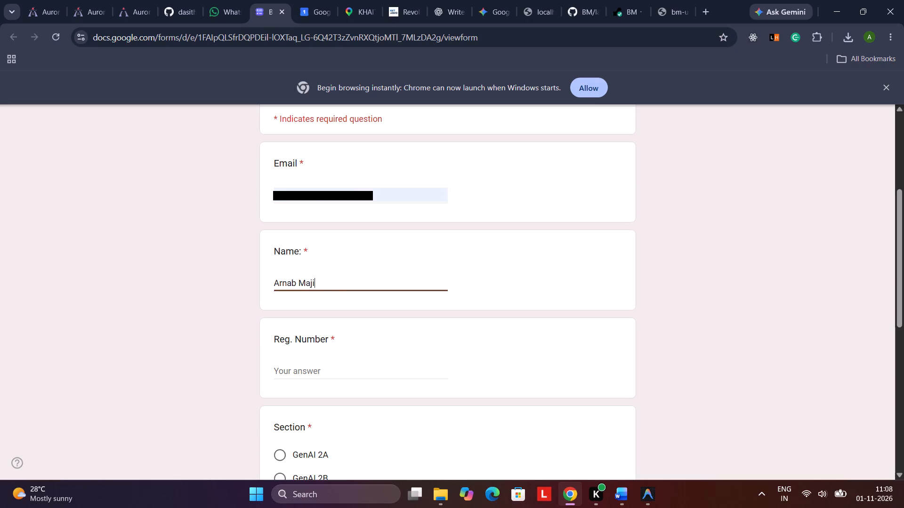
Enter the student's registration number in the form's Reg. Number answer.
{"action": "left_click", "coordinate": [301, 371]}
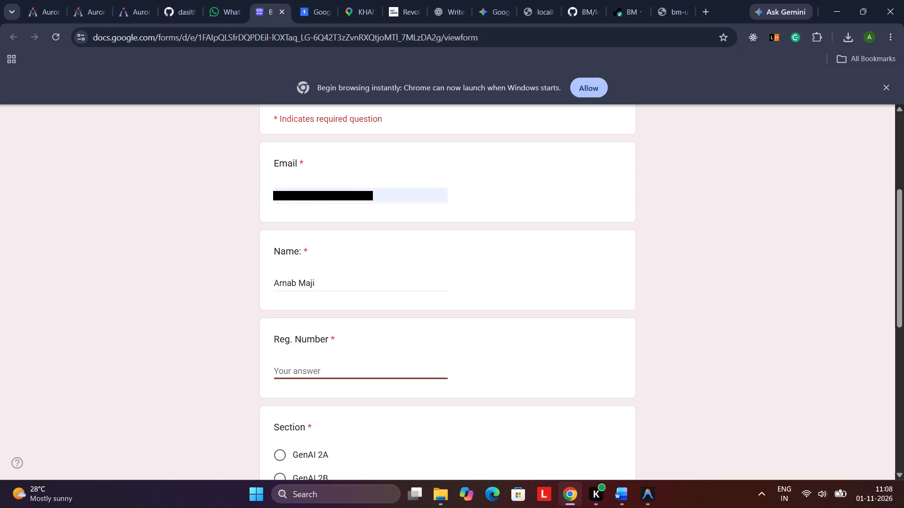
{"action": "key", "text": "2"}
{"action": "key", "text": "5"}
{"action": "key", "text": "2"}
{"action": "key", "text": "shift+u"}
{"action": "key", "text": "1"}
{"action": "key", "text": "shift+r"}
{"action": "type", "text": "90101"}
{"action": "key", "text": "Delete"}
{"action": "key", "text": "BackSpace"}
Choose GenAI 2A as the section and Lab 2 as the lab task number.
{"action": "scroll", "coordinate": [266, 431], "scroll_direction": "down", "scroll_amount": 2}
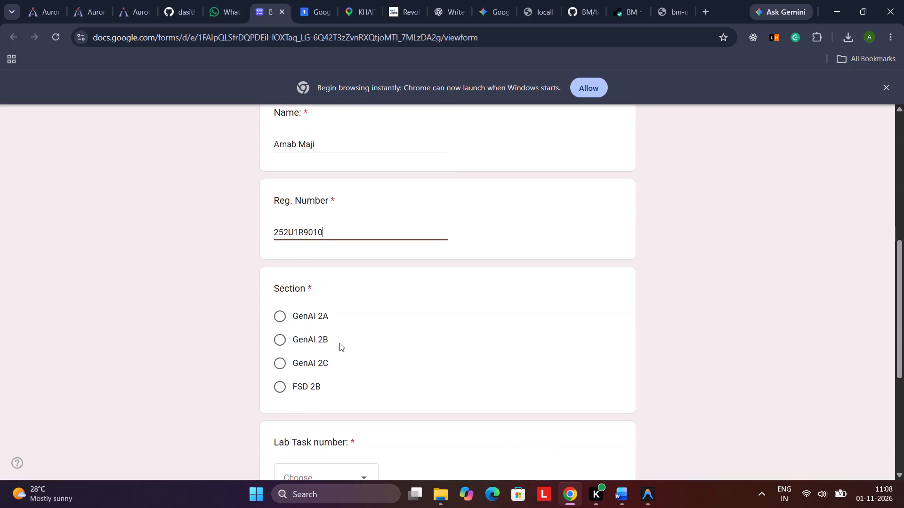
{"action": "left_click", "coordinate": [303, 316]}
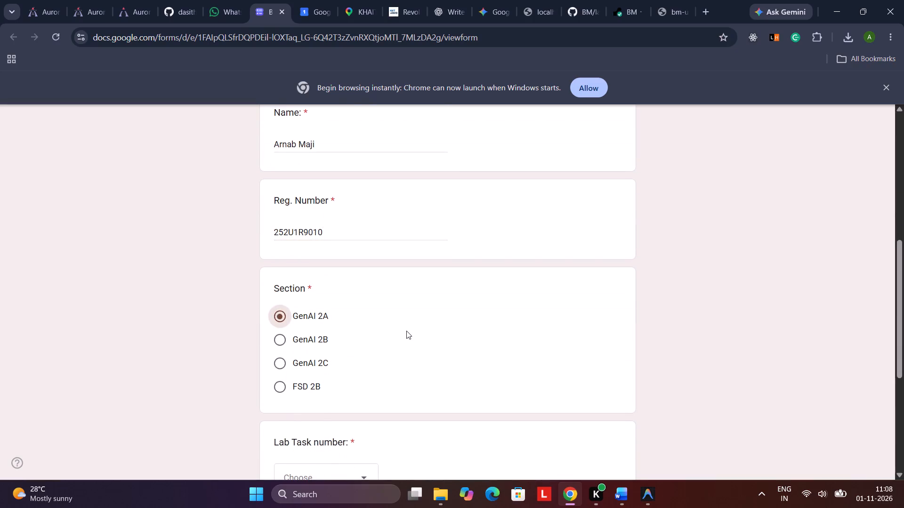
{"action": "scroll", "coordinate": [406, 331], "scroll_direction": "down", "scroll_amount": 3}
{"action": "left_click", "coordinate": [322, 338]}
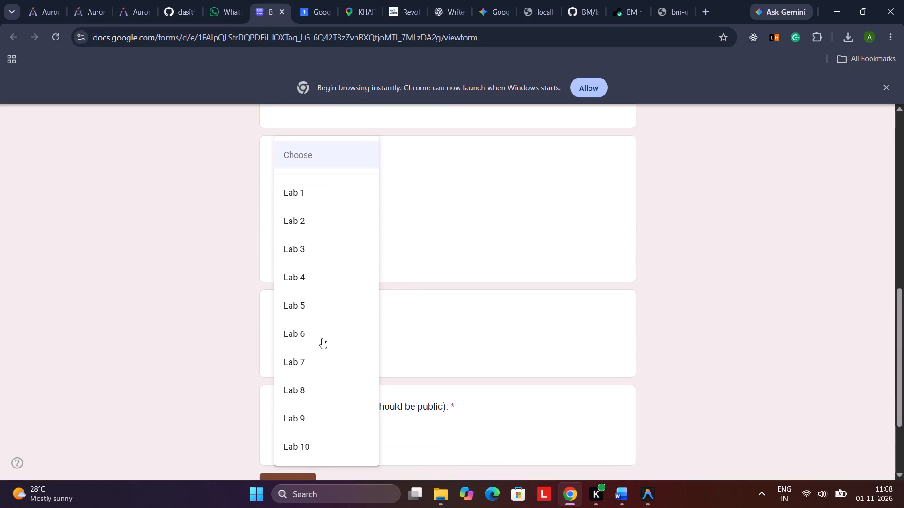
{"action": "left_click", "coordinate": [322, 219]}
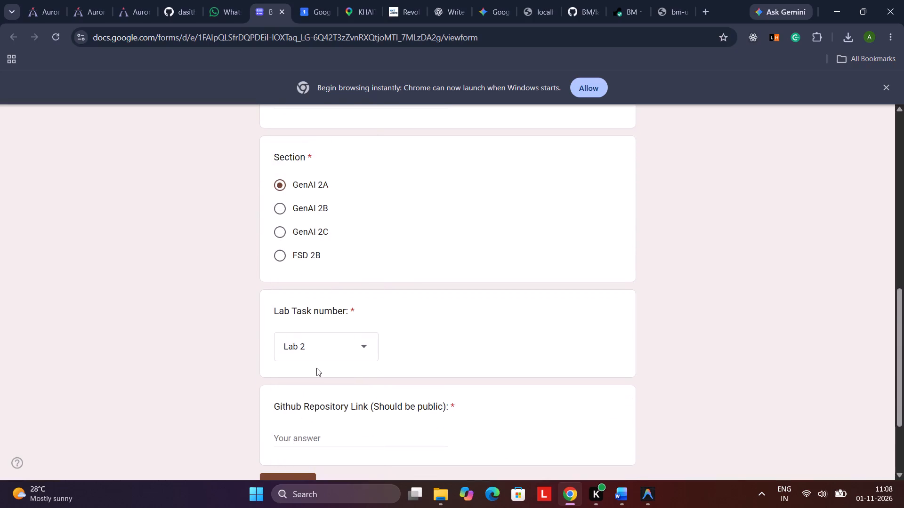
Copy the address of the lab-02 folder in the BM GitHub repository into the form's Github Repository Link answer.
{"action": "scroll", "coordinate": [316, 368], "scroll_direction": "down", "scroll_amount": 1}
{"action": "left_click", "coordinate": [302, 369]}
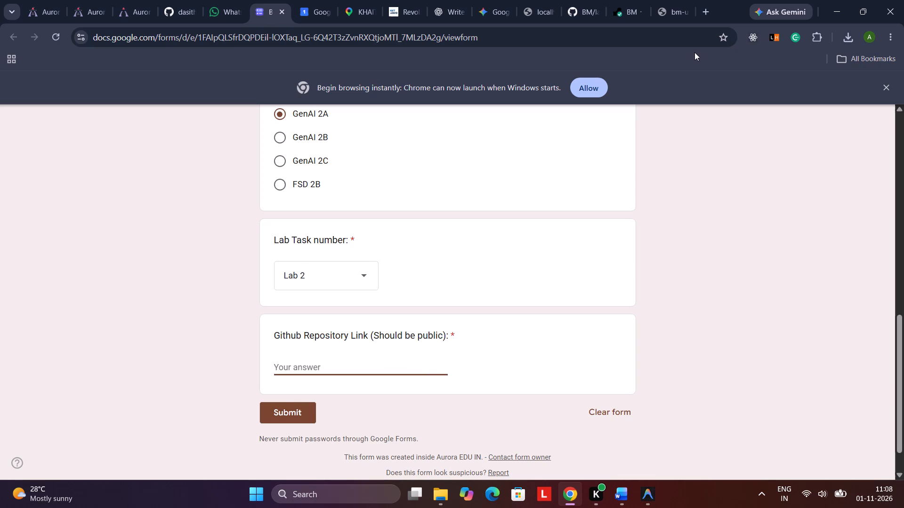
{"action": "left_click", "coordinate": [575, 10]}
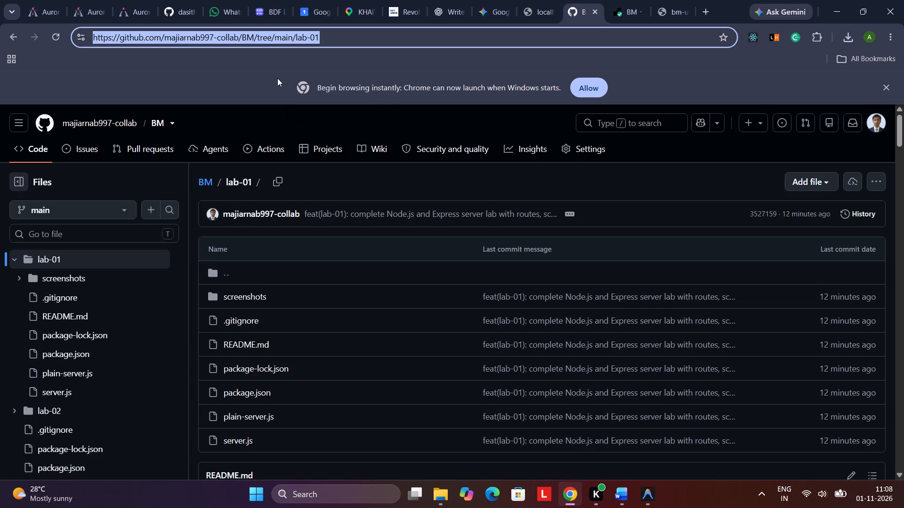
{"action": "left_click", "coordinate": [14, 31]}
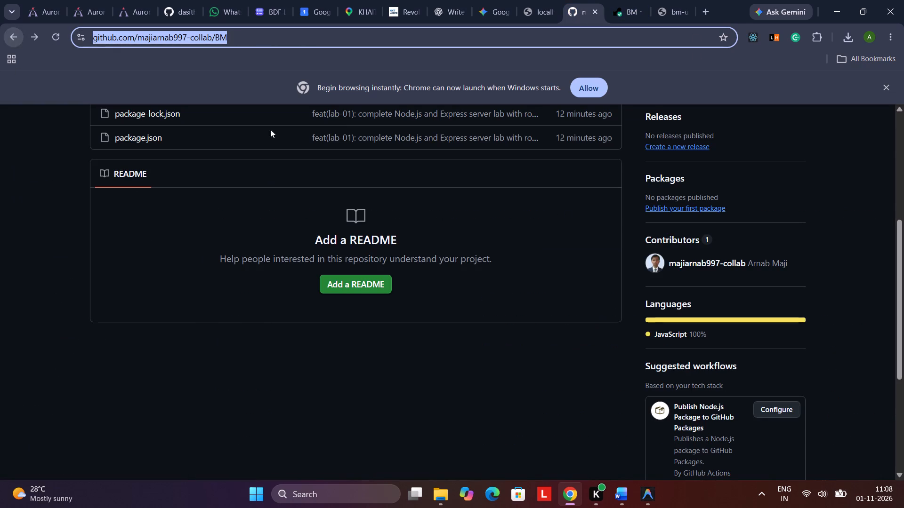
{"action": "scroll", "coordinate": [221, 240], "scroll_direction": "up", "scroll_amount": 4}
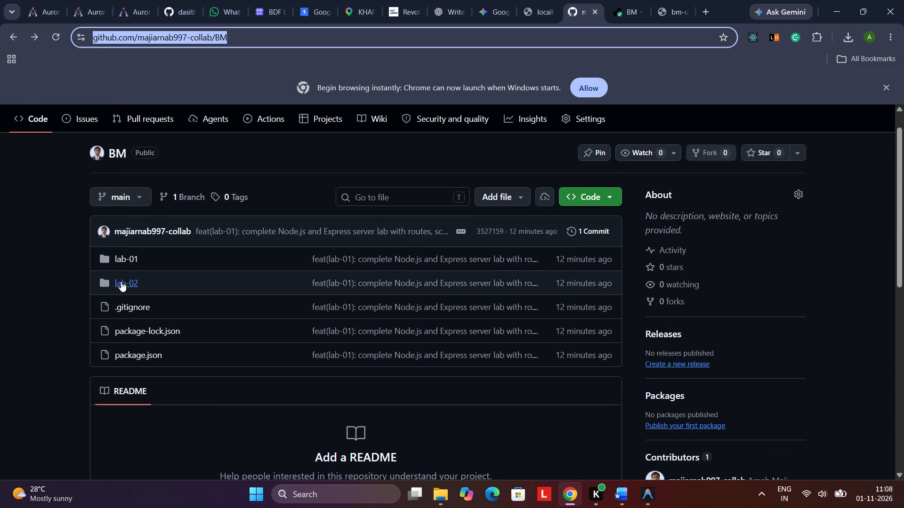
{"action": "left_click", "coordinate": [120, 281]}
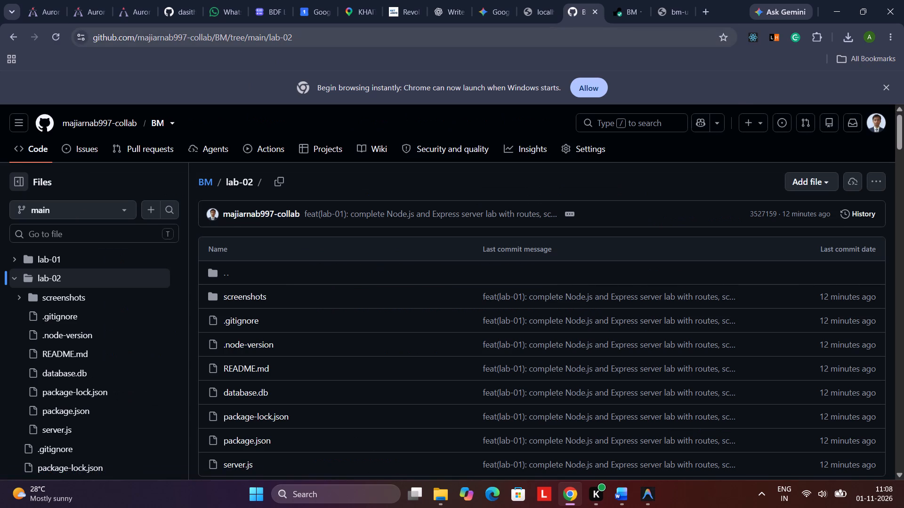
{"action": "left_click", "coordinate": [353, 42]}
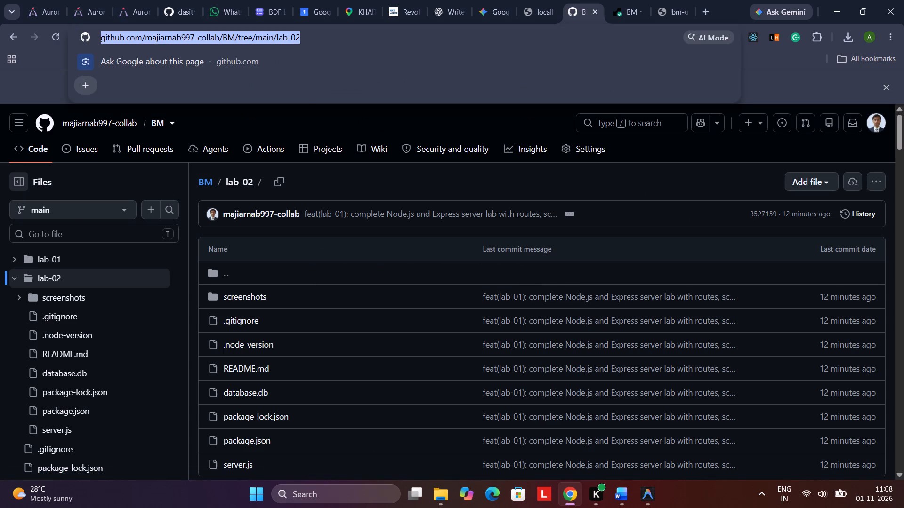
{"action": "left_click", "coordinate": [362, 37]}
{"action": "left_click_drag", "start_coordinate": [362, 37], "coordinate": [78, 49]}
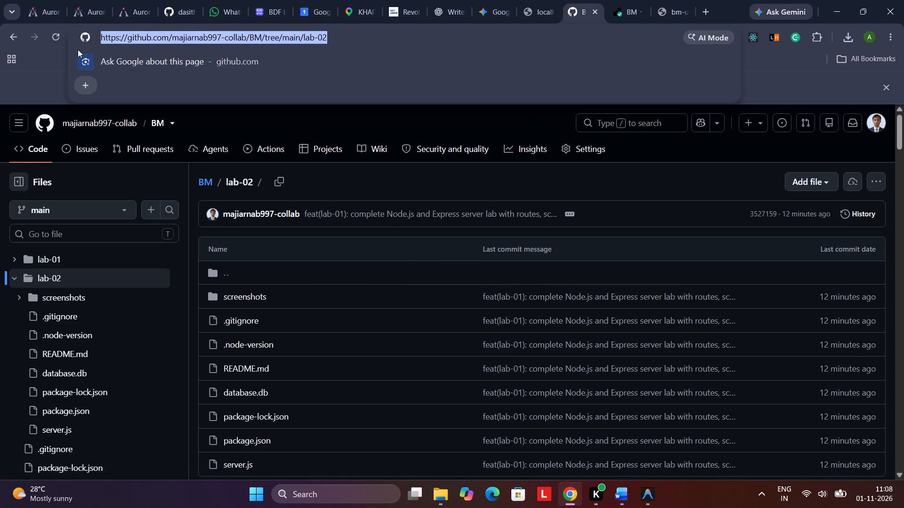
{"action": "key", "text": "ctrl+c"}
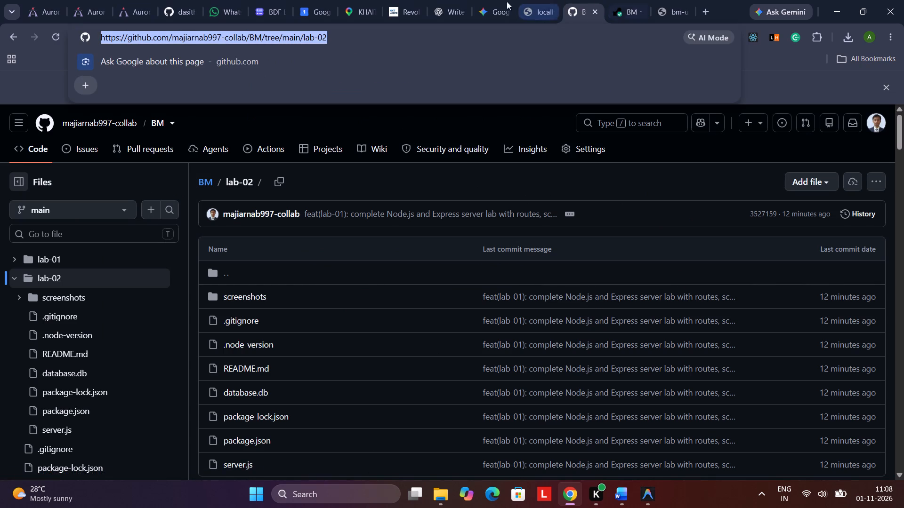
{"action": "left_click", "coordinate": [265, 8]}
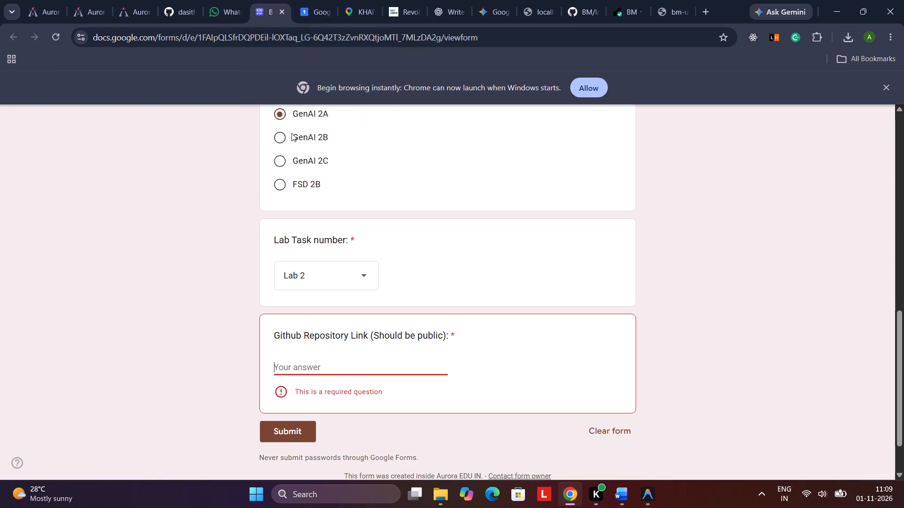
{"action": "key", "text": "ctrl+v"}
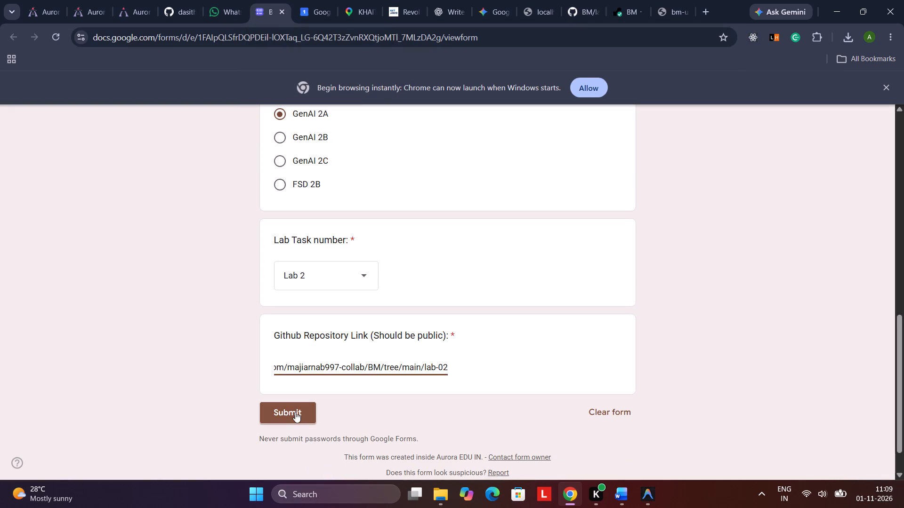
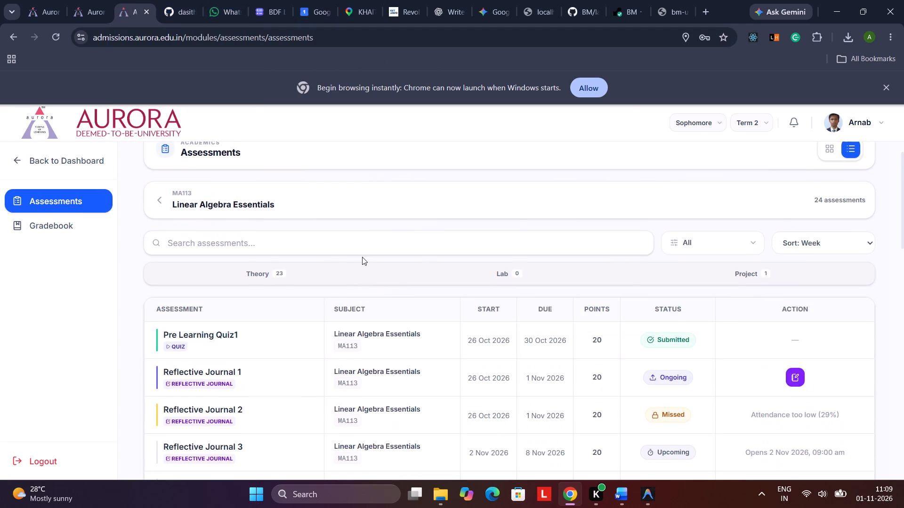
Leave the Linear Algebra Essentials assessments and open the Backend Development Fundamentals assessment list in the Aurora portal.
{"action": "left_click", "coordinate": [161, 198]}
{"action": "scroll", "coordinate": [493, 339], "scroll_direction": "up", "scroll_amount": 7}
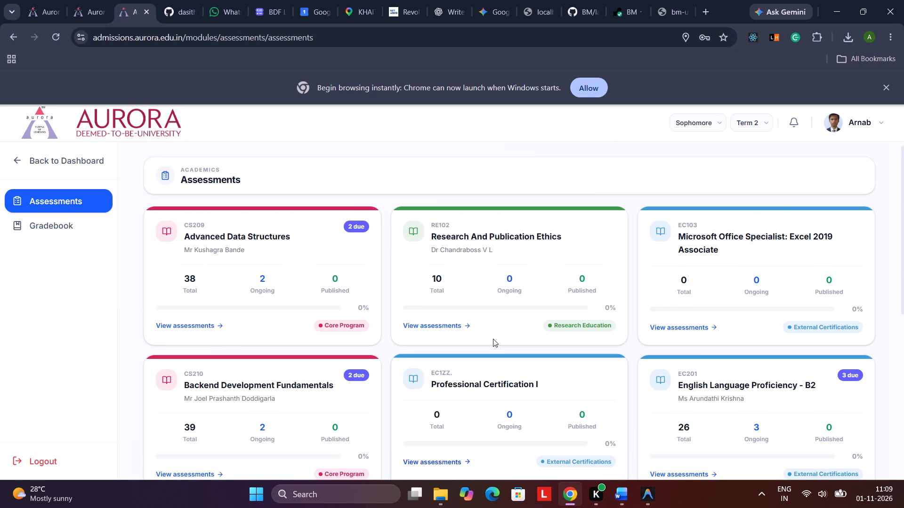
{"action": "scroll", "coordinate": [493, 271], "scroll_direction": "down", "scroll_amount": 2}
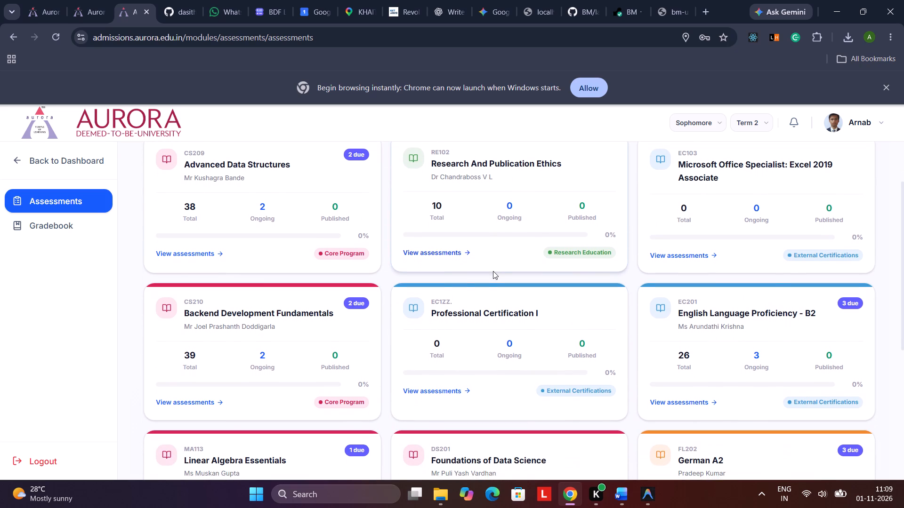
{"action": "left_click", "coordinate": [184, 399]}
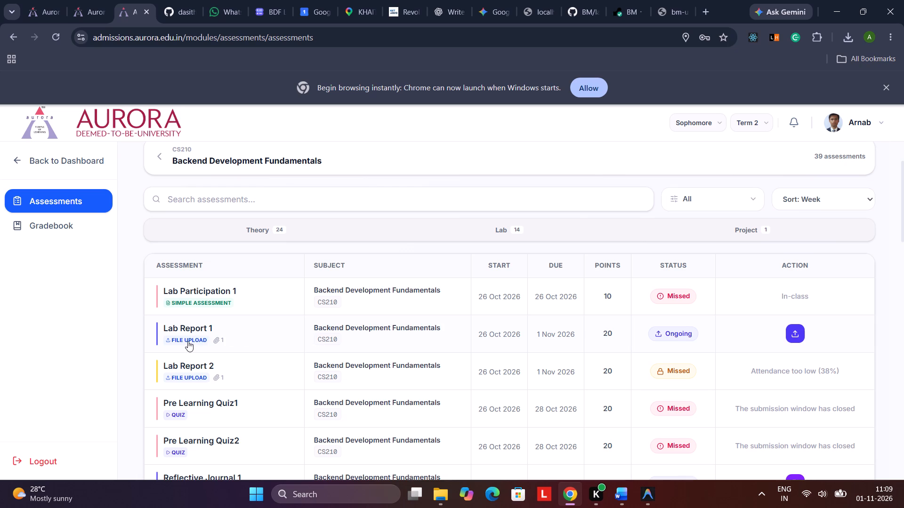
Download the rubric and reference document attached to the Lab Report 1 assessment and open it in Word.
{"action": "scroll", "coordinate": [188, 341], "scroll_direction": "down", "scroll_amount": 3}
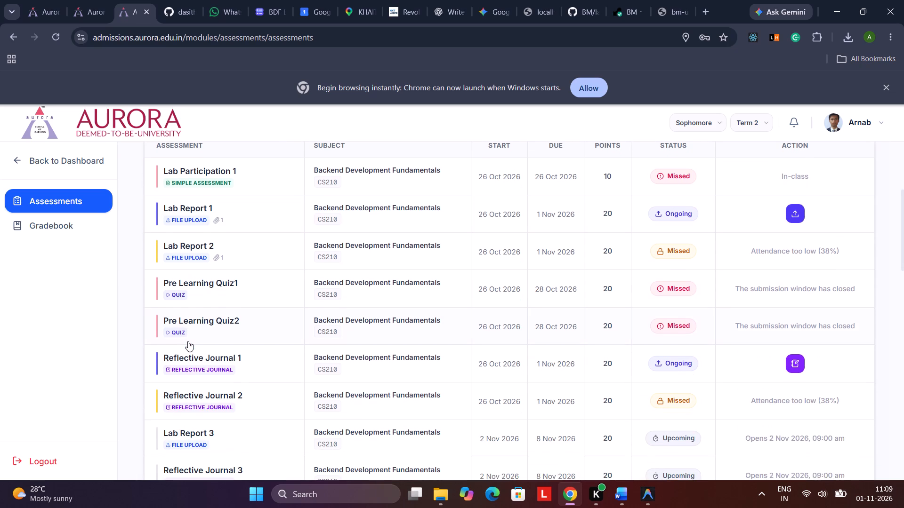
{"action": "scroll", "coordinate": [188, 341], "scroll_direction": "up", "scroll_amount": 2}
{"action": "left_click", "coordinate": [189, 319]}
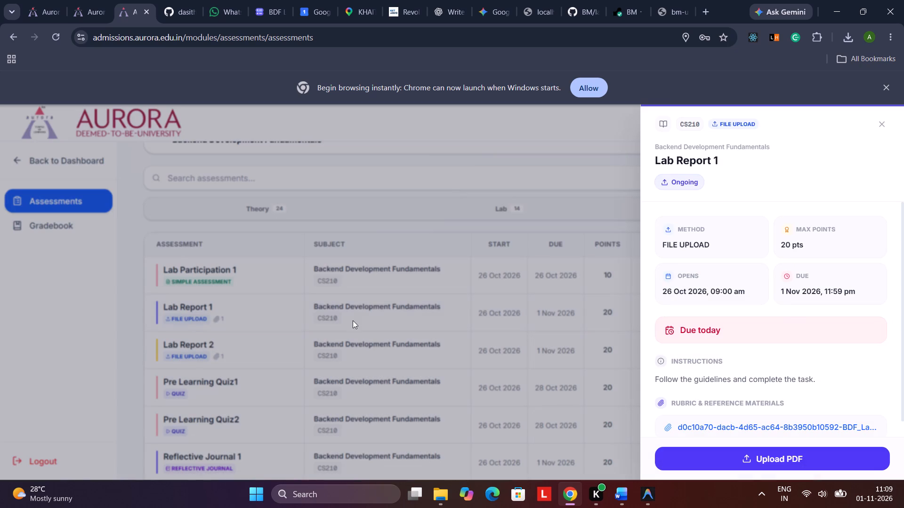
{"action": "scroll", "coordinate": [746, 418], "scroll_direction": "down", "scroll_amount": 3}
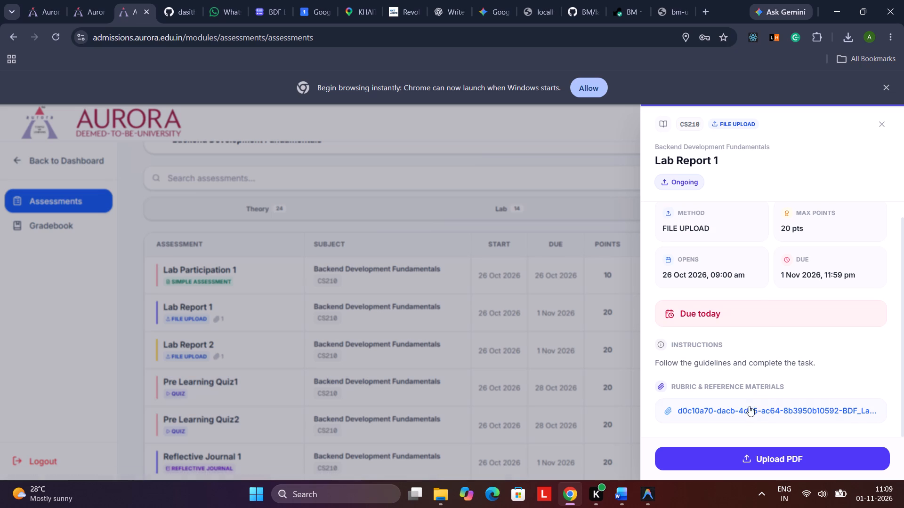
{"action": "left_click", "coordinate": [741, 411]}
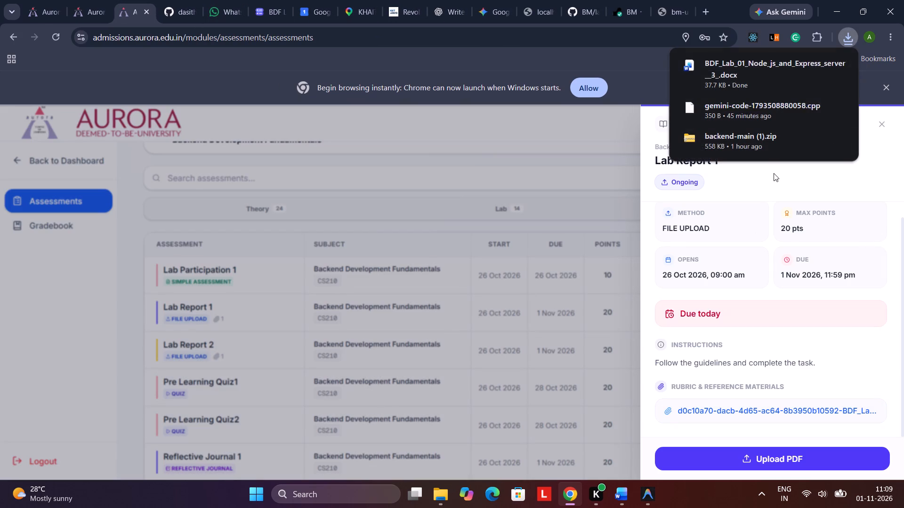
{"action": "left_click", "coordinate": [718, 56]}
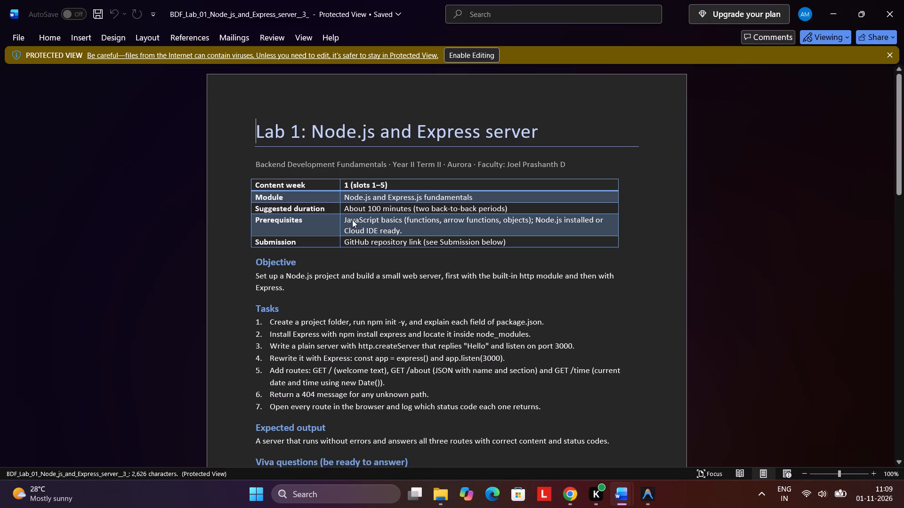
Read through the Lab 1: Node.js and Express server document, covering its tasks, submission requirements, README.md outline and rules.
{"action": "scroll", "coordinate": [352, 220], "scroll_direction": "down", "scroll_amount": 1}
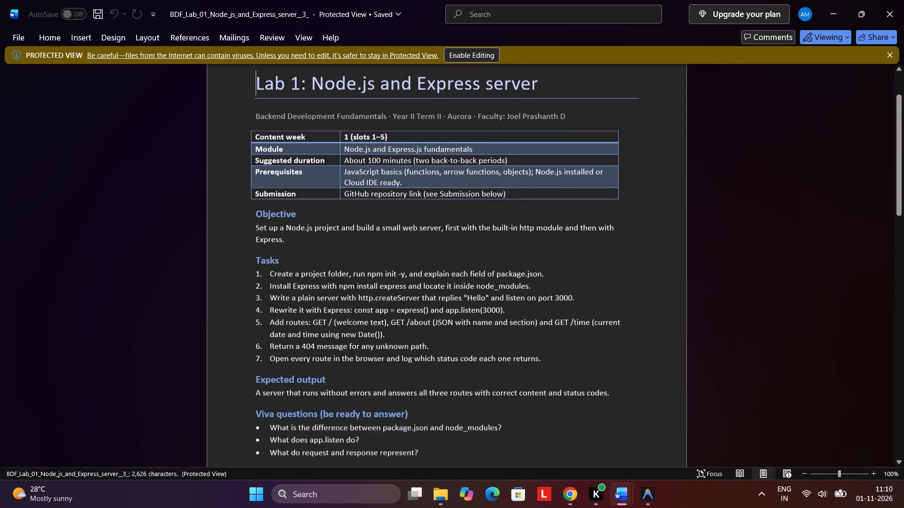
{"action": "scroll", "coordinate": [352, 220], "scroll_direction": "down", "scroll_amount": 1}
{"action": "scroll", "coordinate": [356, 132], "scroll_direction": "down", "scroll_amount": 6}
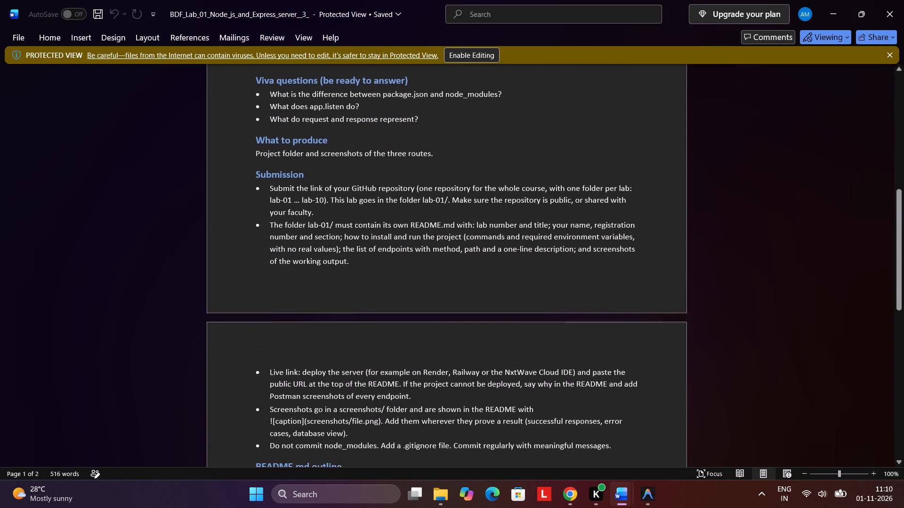
{"action": "scroll", "coordinate": [356, 132], "scroll_direction": "down", "scroll_amount": 6}
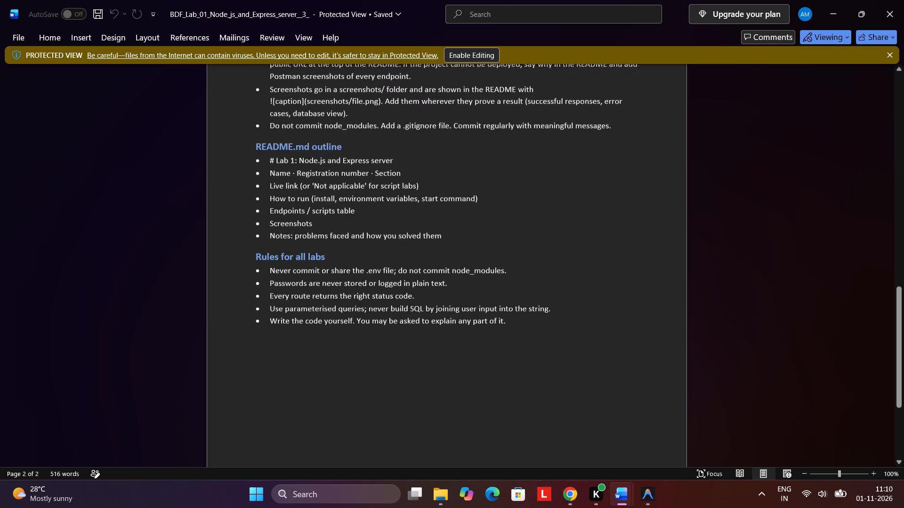
{"action": "scroll", "coordinate": [356, 132], "scroll_direction": "down", "scroll_amount": 6}
{"action": "scroll", "coordinate": [356, 132], "scroll_direction": "up", "scroll_amount": 6}
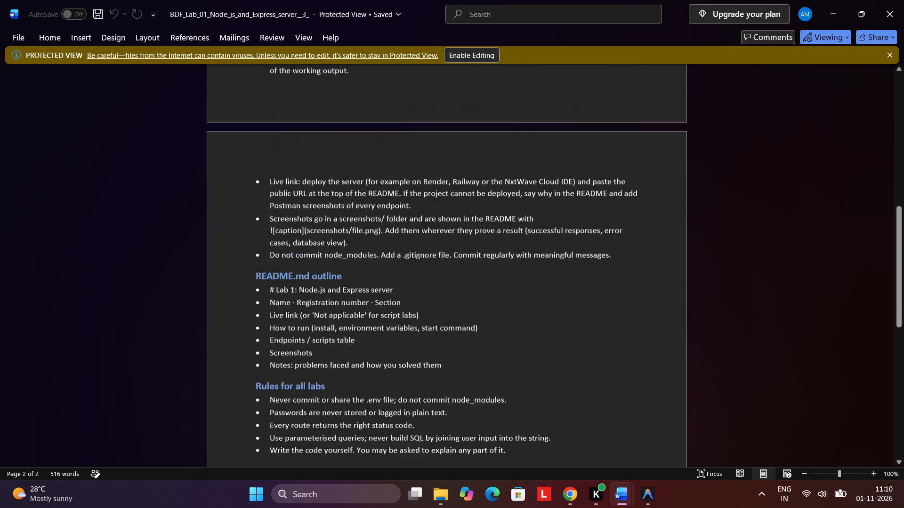
{"action": "scroll", "coordinate": [356, 132], "scroll_direction": "up", "scroll_amount": 12}
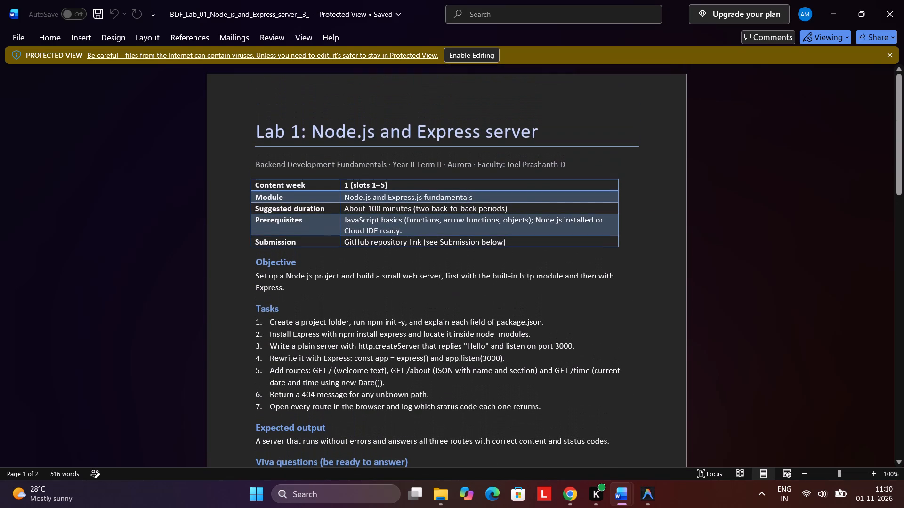
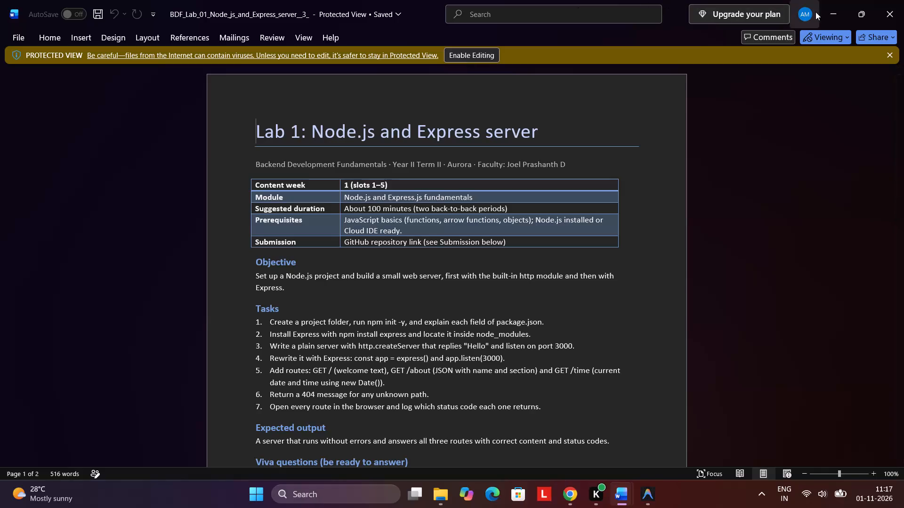
Minimise the open Lab 1 handout and close the BDF_Lab_01 (2) and BDF_Lab_02 documents.
{"action": "left_click", "coordinate": [832, 20]}
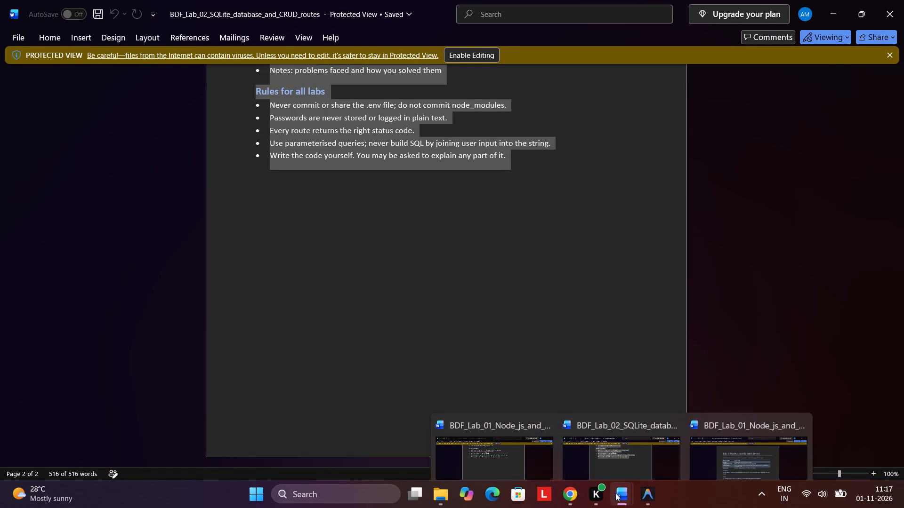
{"action": "left_click", "coordinate": [517, 438]}
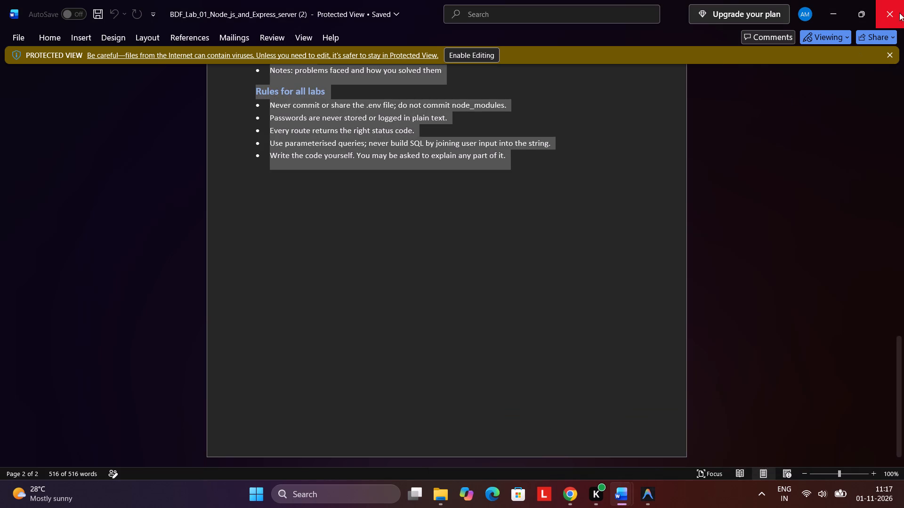
{"action": "left_click", "coordinate": [900, 12]}
{"action": "left_click", "coordinate": [897, 24]}
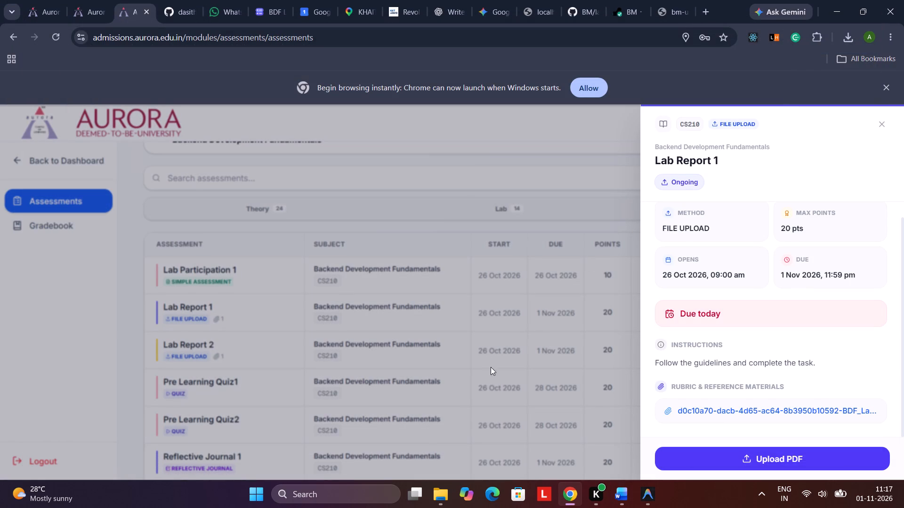
Launch Word from the desktop search and open the existing Ai lab document from the recent files.
{"action": "left_click", "coordinate": [306, 502]}
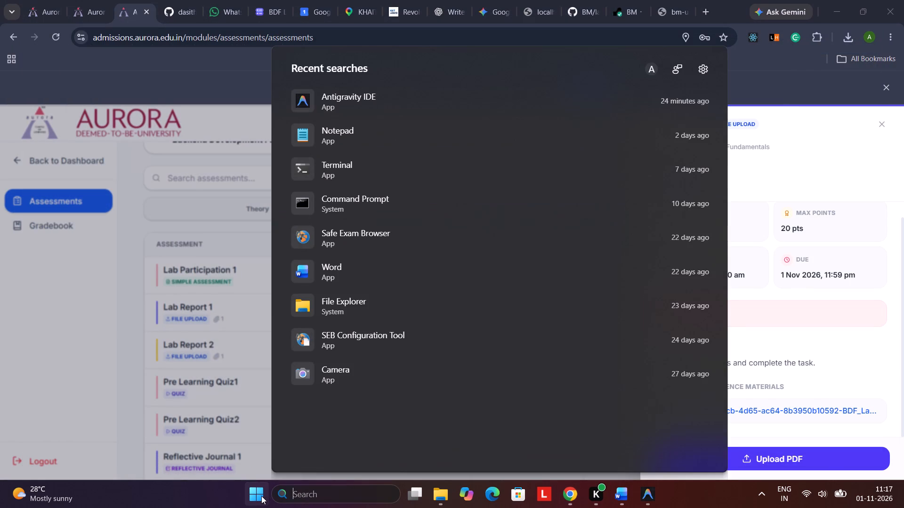
{"action": "left_click", "coordinate": [260, 495]}
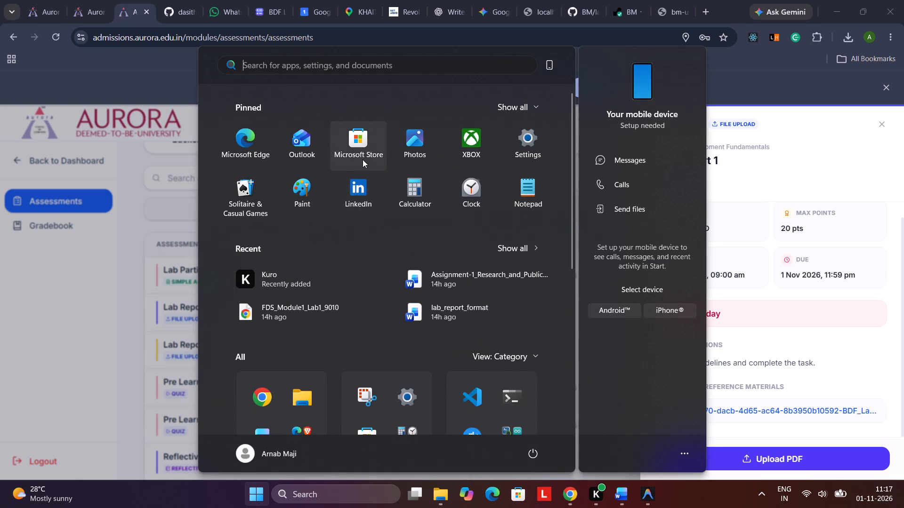
{"action": "type", "text": "word"}
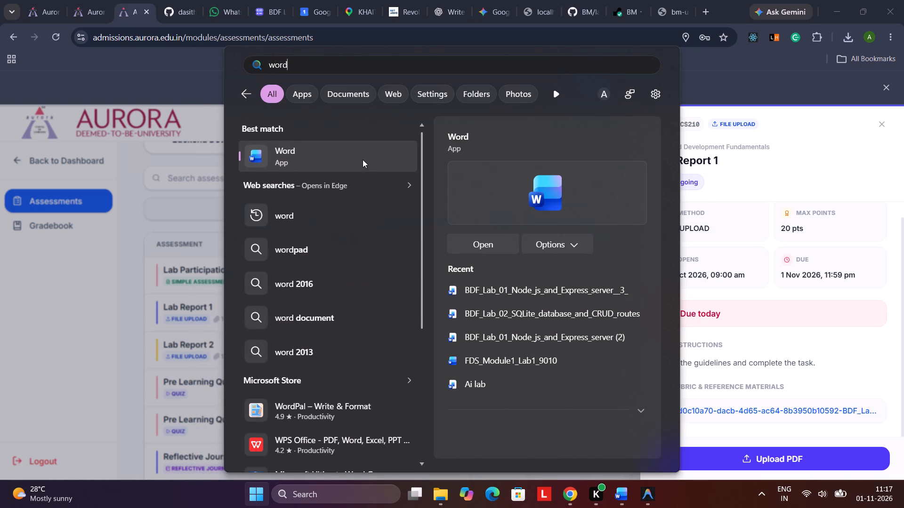
{"action": "key", "text": "Return"}
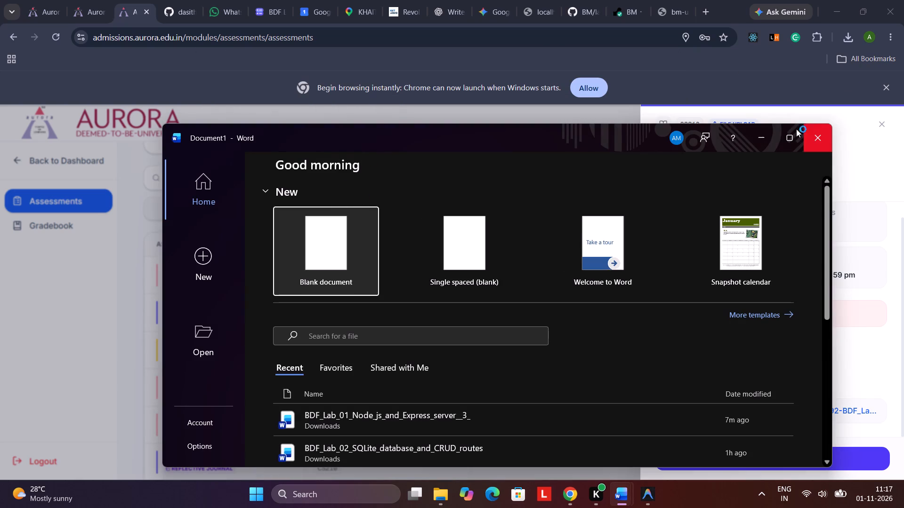
{"action": "left_click", "coordinate": [780, 137]}
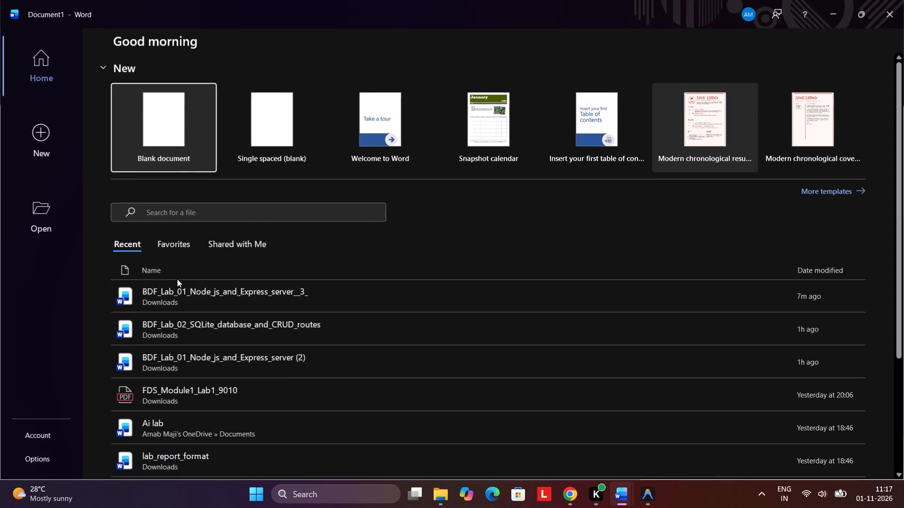
{"action": "left_click", "coordinate": [176, 120]}
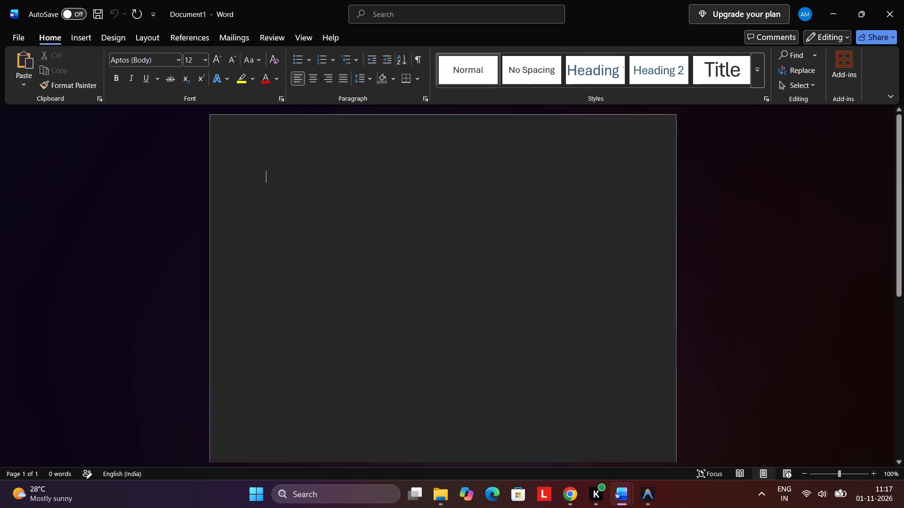
{"action": "left_click", "coordinate": [20, 34]}
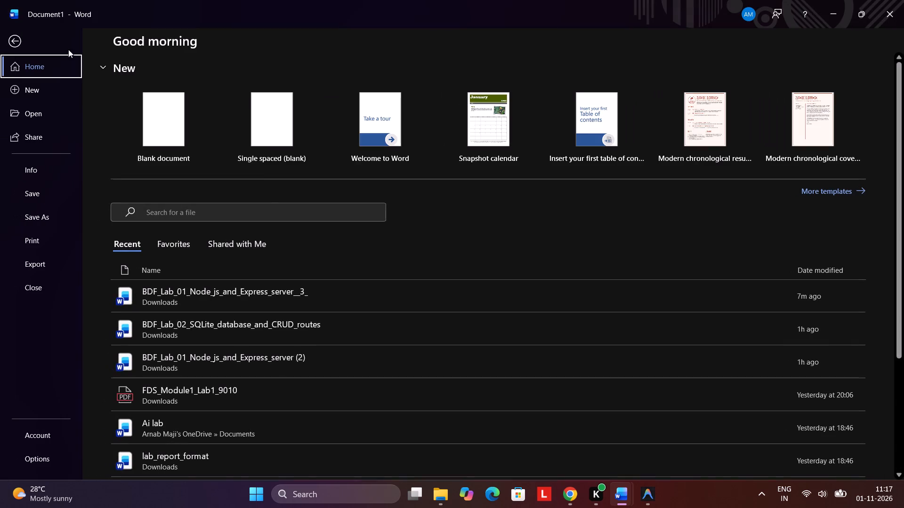
{"action": "left_click", "coordinate": [176, 422]}
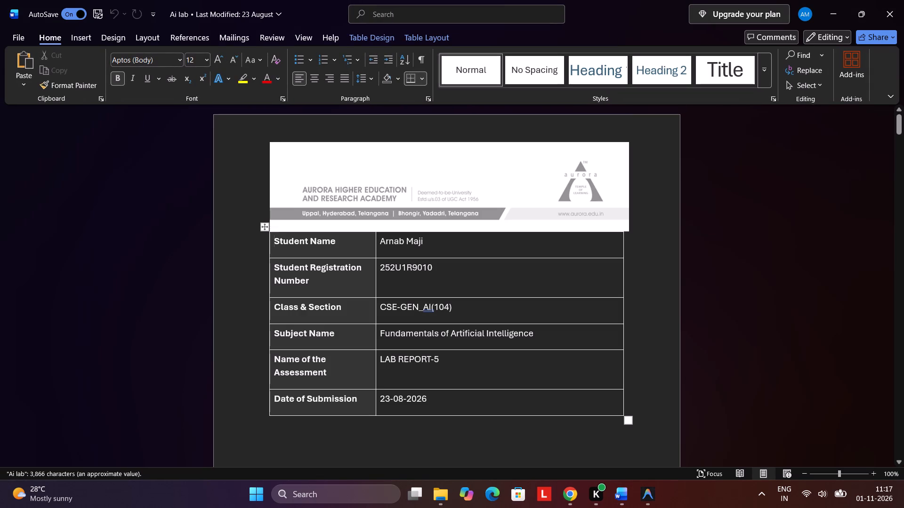
Copy the whole student details table from the Ai lab document into a new blank document.
{"action": "left_click_drag", "start_coordinate": [275, 240], "coordinate": [372, 286]}
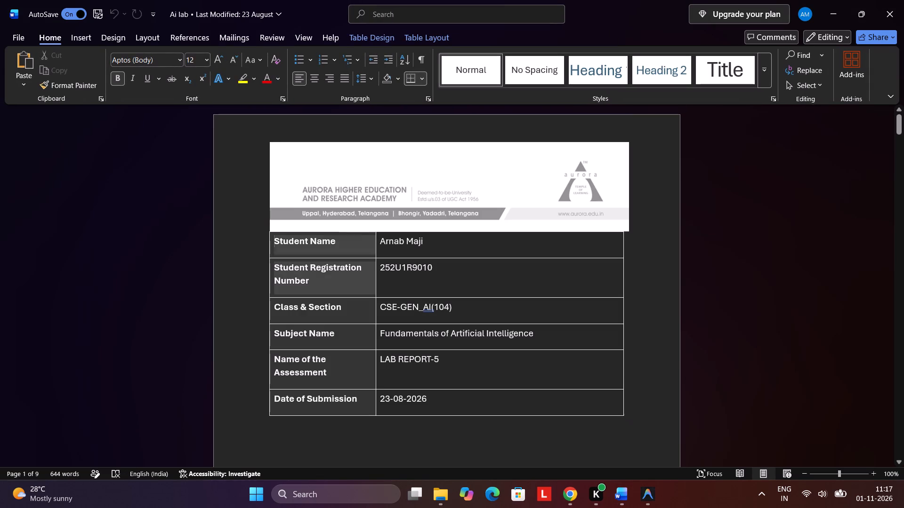
{"action": "left_click_drag", "start_coordinate": [372, 286], "coordinate": [553, 414]}
{"action": "key", "text": "ctrl+c"}
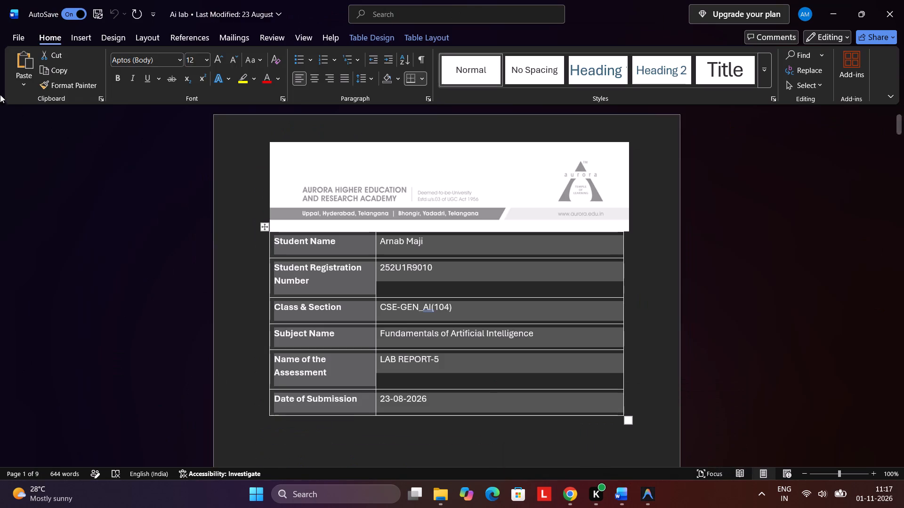
{"action": "left_click", "coordinate": [16, 36]}
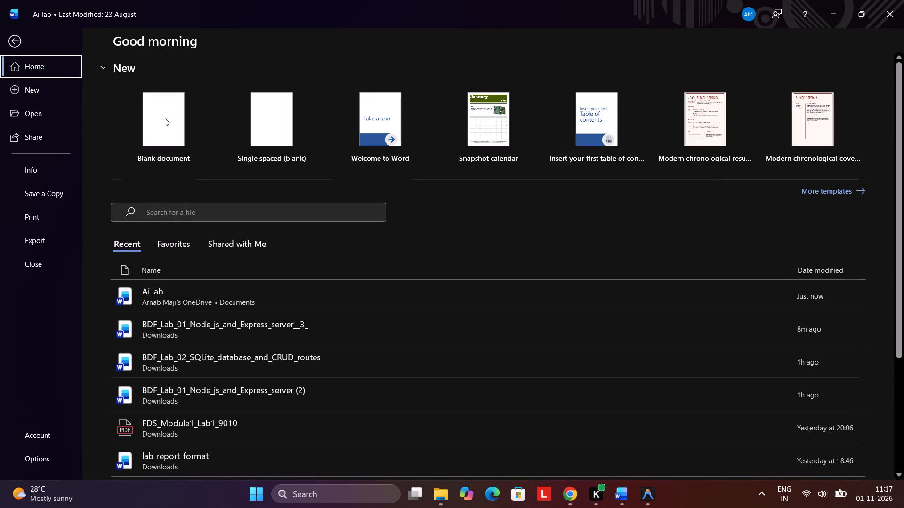
{"action": "left_click", "coordinate": [165, 118]}
{"action": "key", "text": "ctrl+v"}
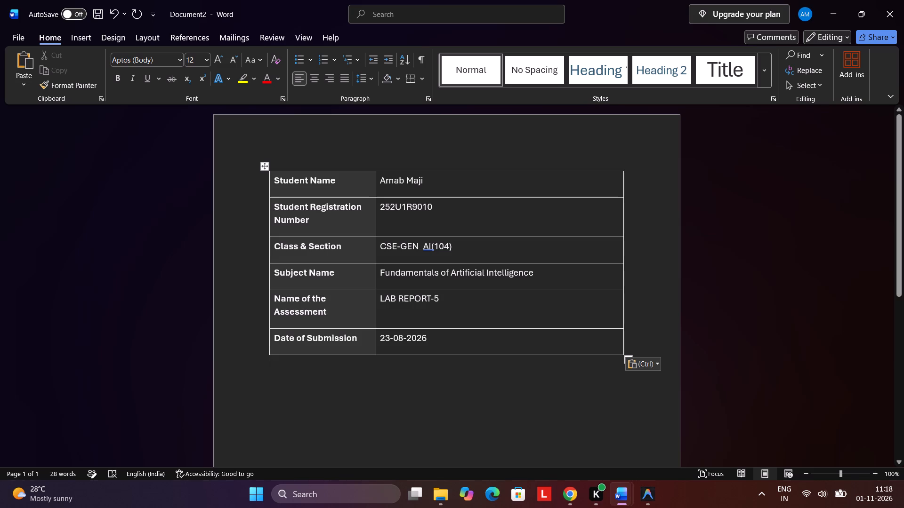
Change the Class & Section entry in the copied table to CSE-GEN_AI(304).
{"action": "left_click", "coordinate": [436, 247]}
{"action": "key", "text": "BackSpace"}
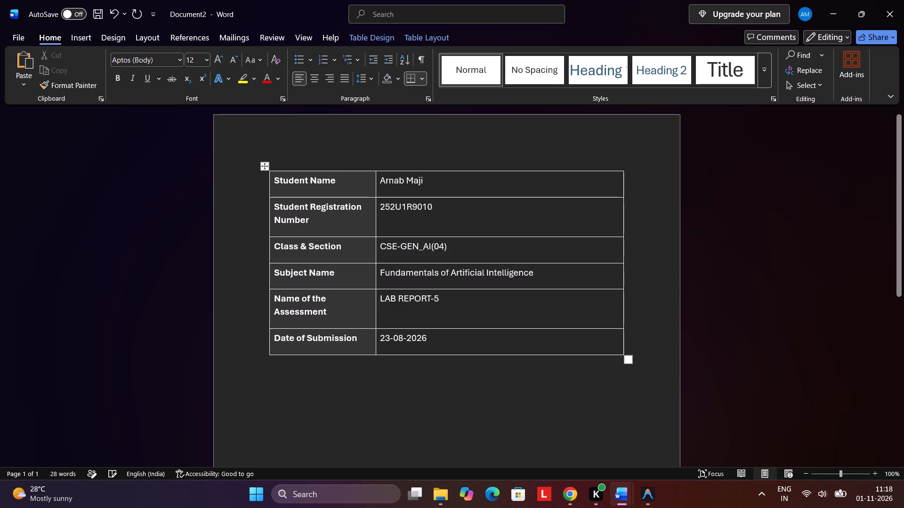
{"action": "key", "text": "3"}
Clear the old Subject Name and Name of the Assessment entries in the details table.
{"action": "left_click_drag", "start_coordinate": [380, 272], "coordinate": [549, 269]}
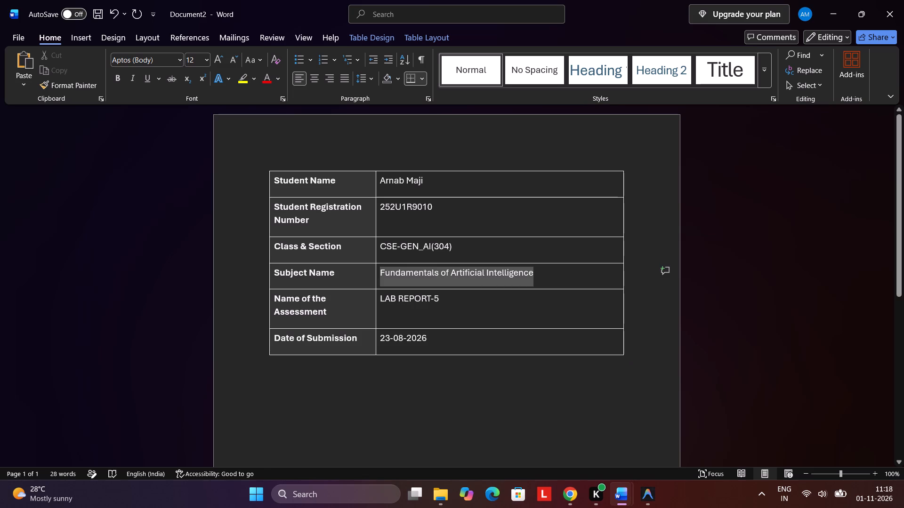
{"action": "left_click_drag", "start_coordinate": [549, 269], "coordinate": [566, 249]}
{"action": "key", "text": "BackSpace"}
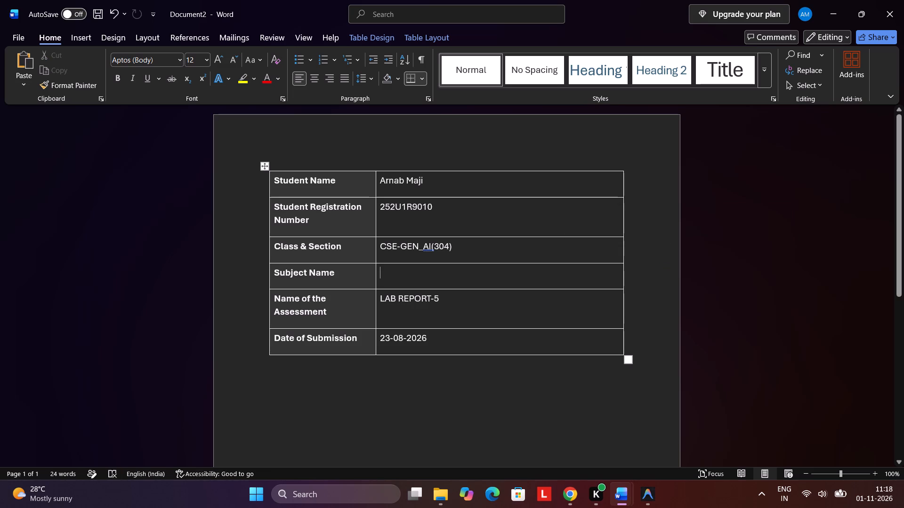
{"action": "left_click_drag", "start_coordinate": [461, 300], "coordinate": [383, 300]}
{"action": "key", "text": "BackSpace"}
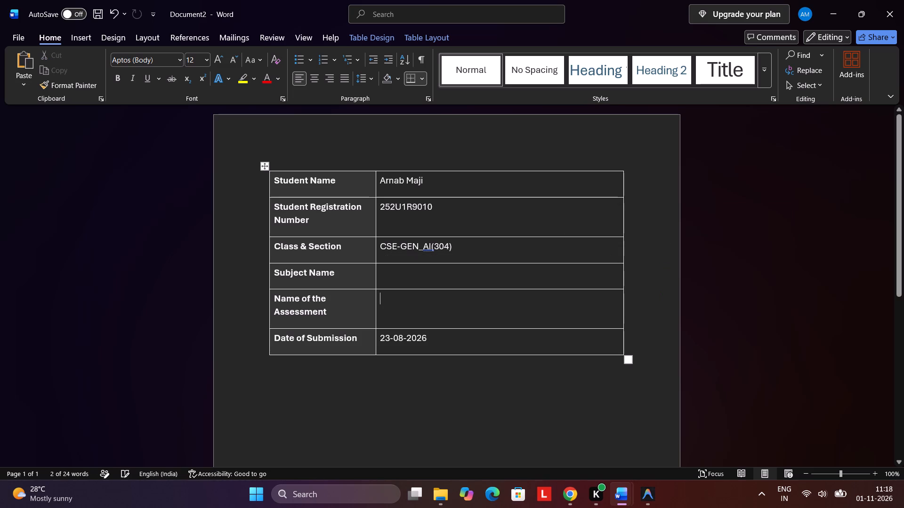
Replace the Date of Submission in the details table with 01-11-2026.
{"action": "left_click_drag", "start_coordinate": [432, 339], "coordinate": [385, 339]}
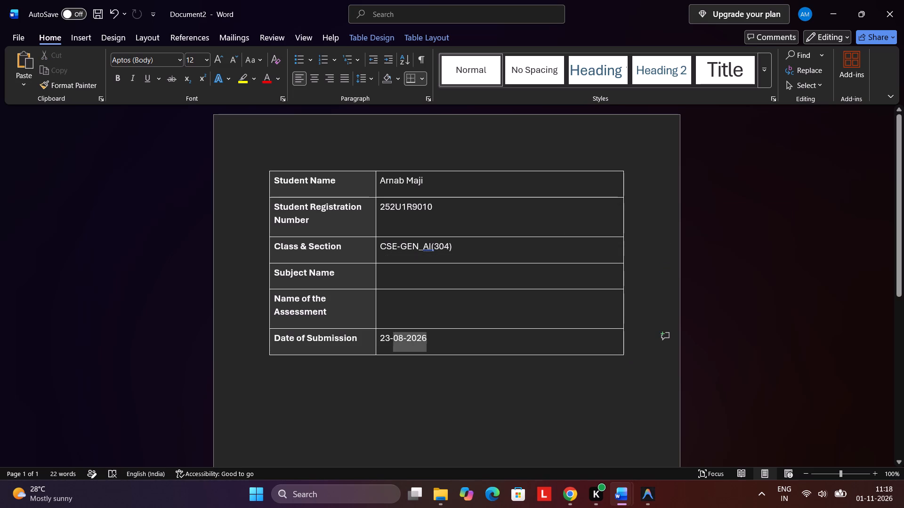
{"action": "left_click_drag", "start_coordinate": [385, 339], "coordinate": [382, 339]}
{"action": "key", "text": "BackSpace"}
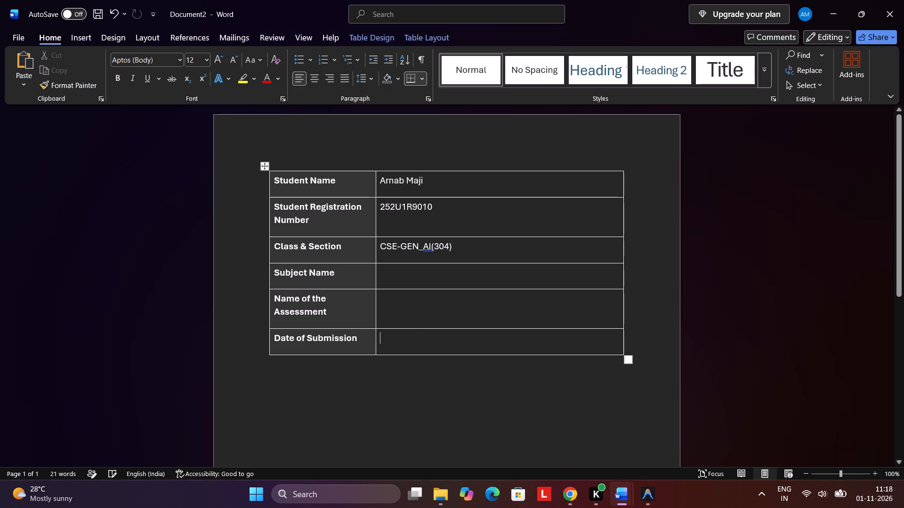
{"action": "type", "text": "01"}
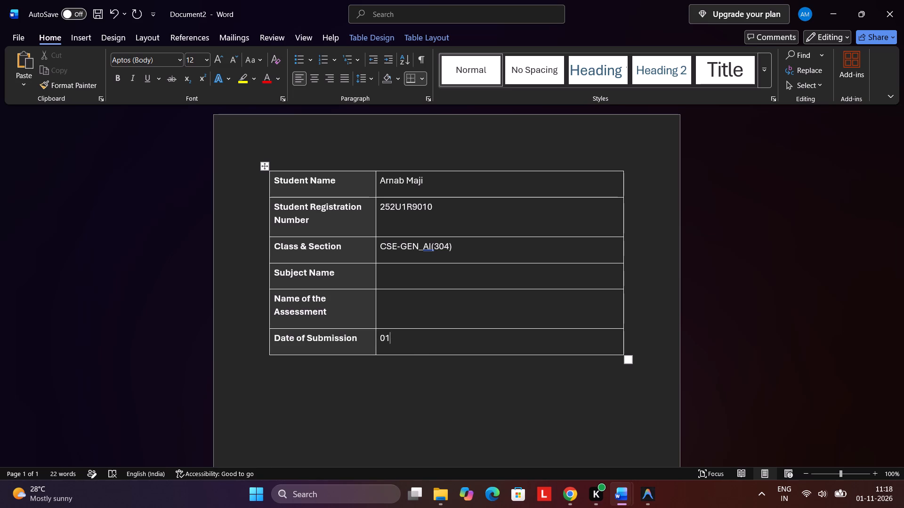
{"action": "type", "text": "-11"}
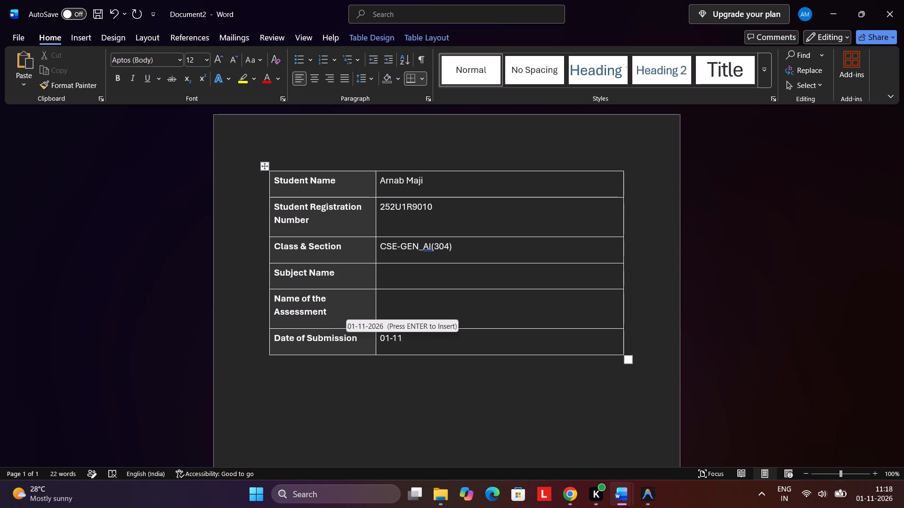
{"action": "key", "text": "minus"}
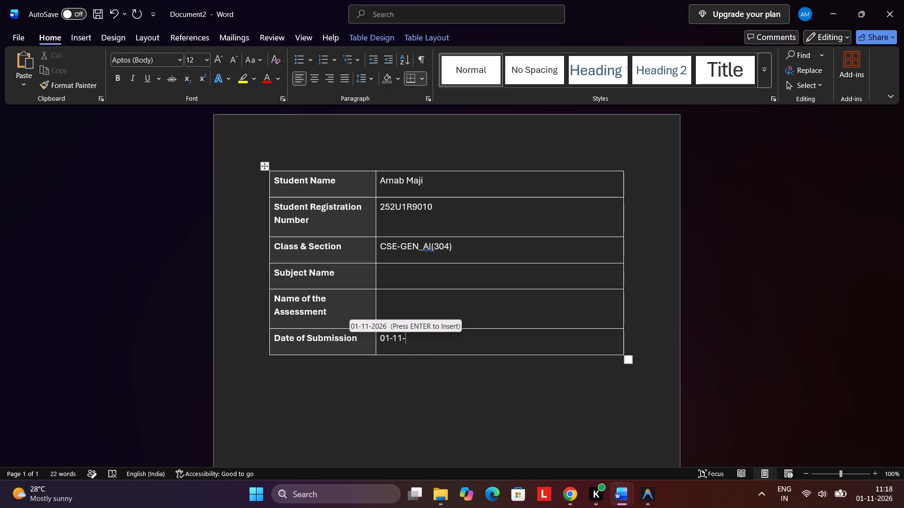
{"action": "type", "text": "20"}
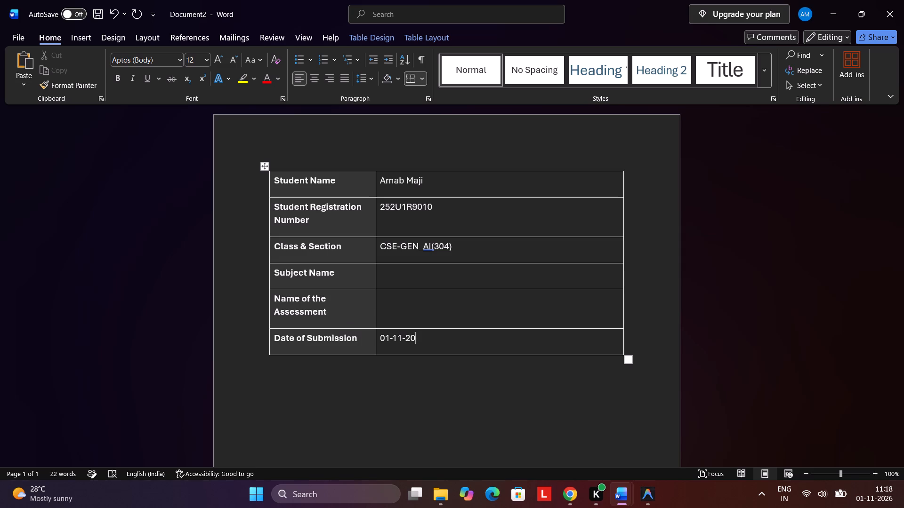
{"action": "type", "text": "26"}
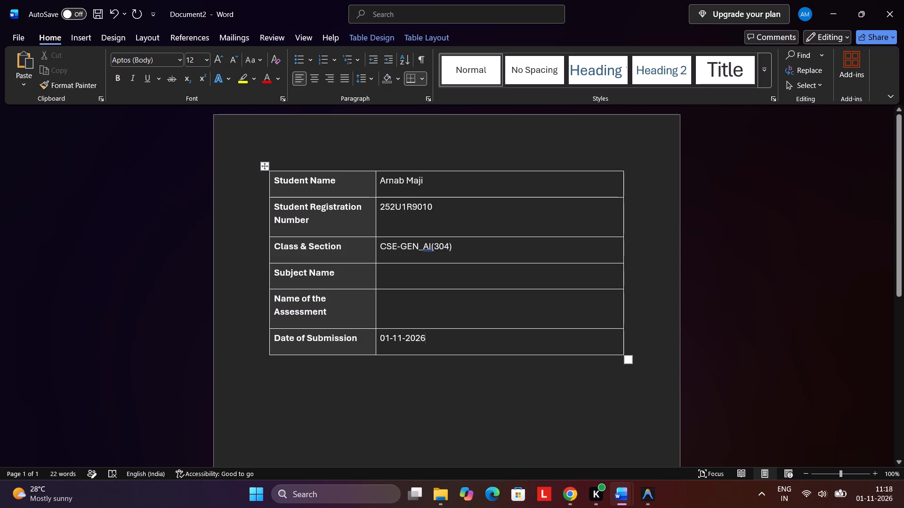
Copy the title Lab Report 1 from the Aurora assessment list into the Name of the Assessment cell of the new Word document.
{"action": "left_click", "coordinate": [412, 313]}
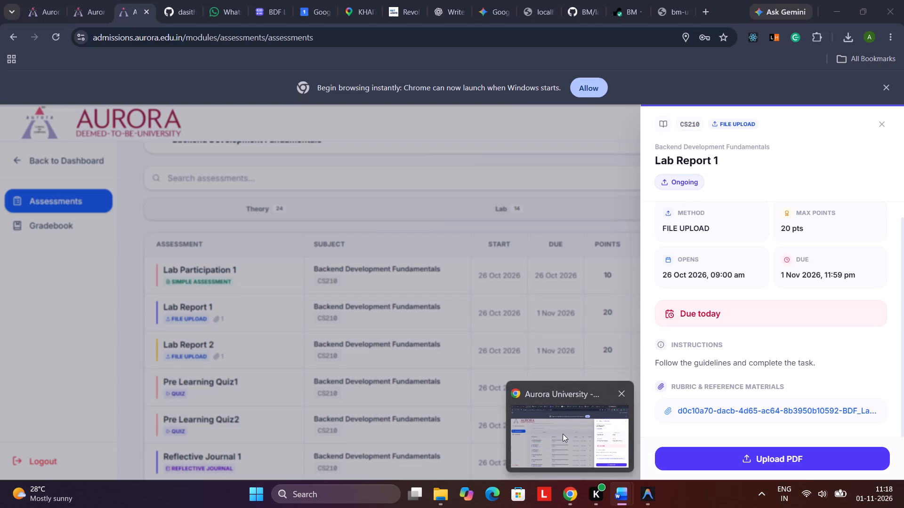
{"action": "left_click", "coordinate": [563, 434]}
{"action": "left_click", "coordinate": [399, 348]}
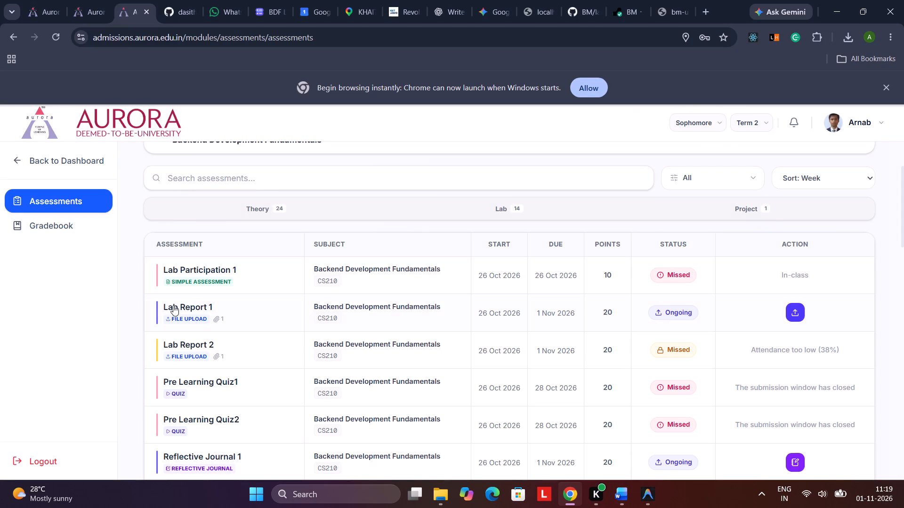
{"action": "left_click_drag", "start_coordinate": [164, 305], "coordinate": [216, 307]}
{"action": "key", "text": "ctrl+c"}
{"action": "left_click", "coordinate": [216, 307]}
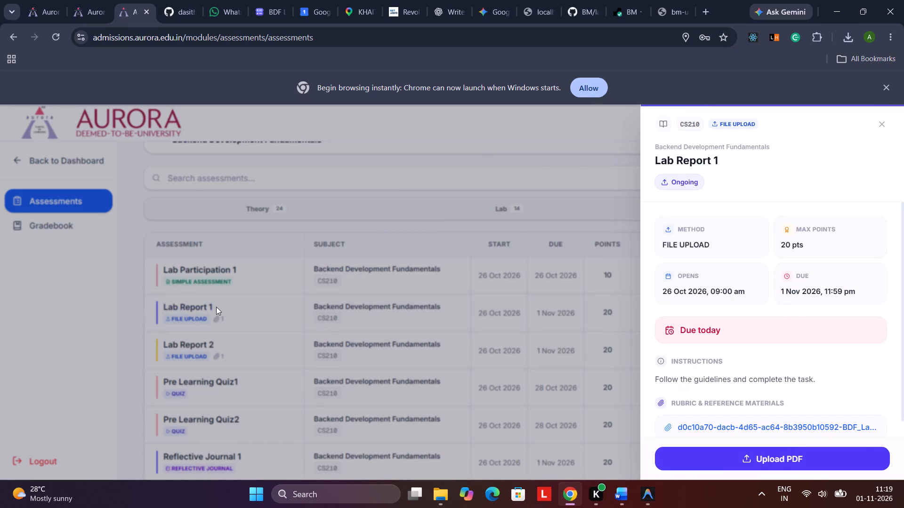
{"action": "scroll", "coordinate": [327, 303], "scroll_direction": "up", "scroll_amount": 2}
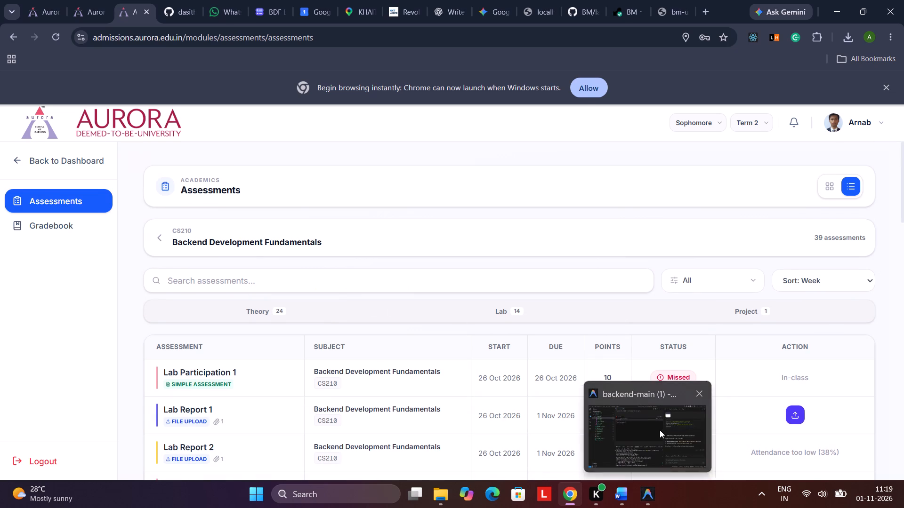
{"action": "left_click", "coordinate": [661, 427]}
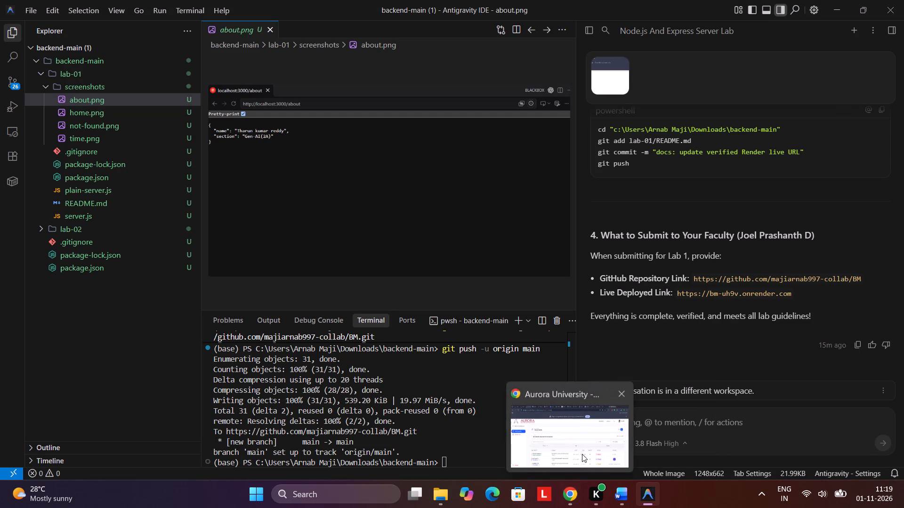
{"action": "left_click", "coordinate": [584, 451]}
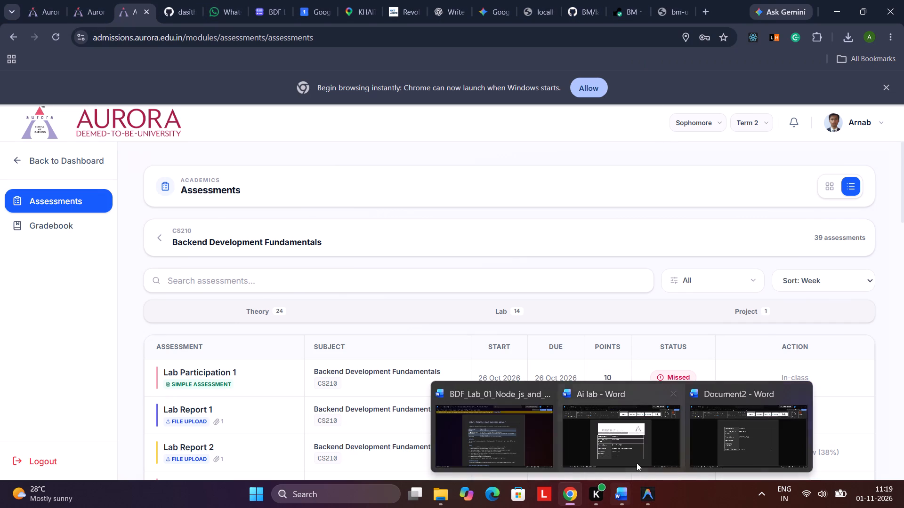
{"action": "left_click", "coordinate": [734, 439]}
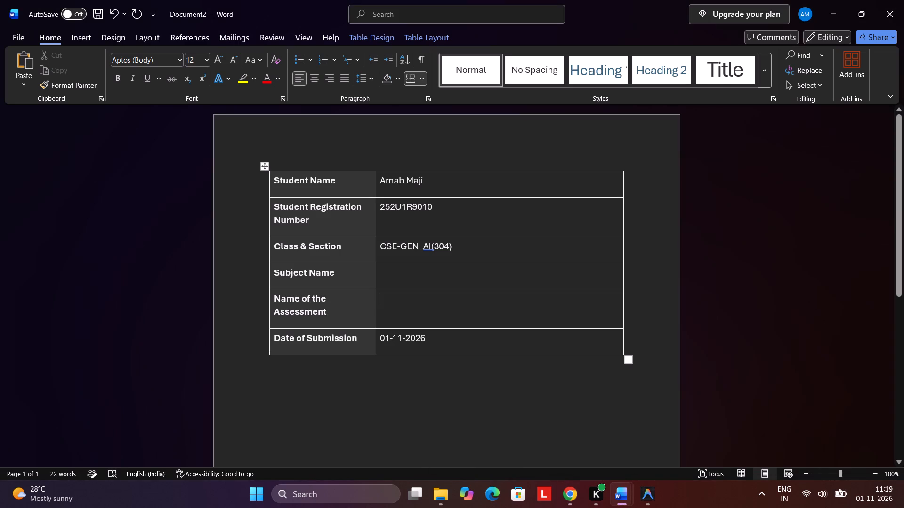
{"action": "key", "text": "ctrl+v"}
Copy the course title Backend Development Fundamentals from the Aurora assessments page into the Subject Name cell of the Word table.
{"action": "left_click", "coordinate": [381, 275]}
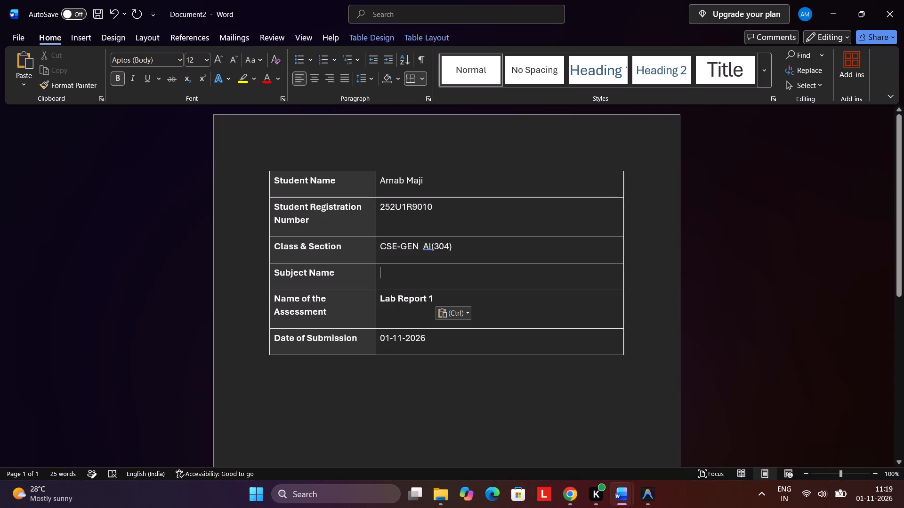
{"action": "left_click", "coordinate": [568, 437]}
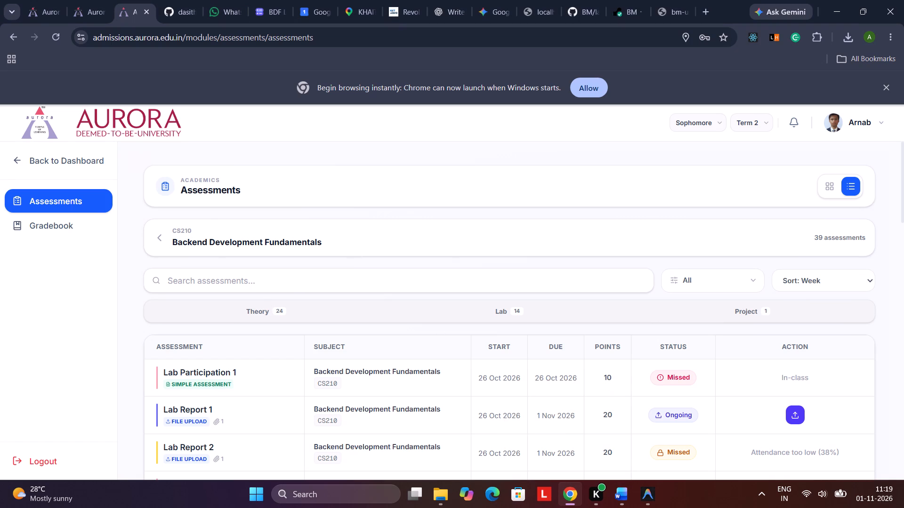
{"action": "left_click_drag", "start_coordinate": [173, 240], "coordinate": [339, 240]}
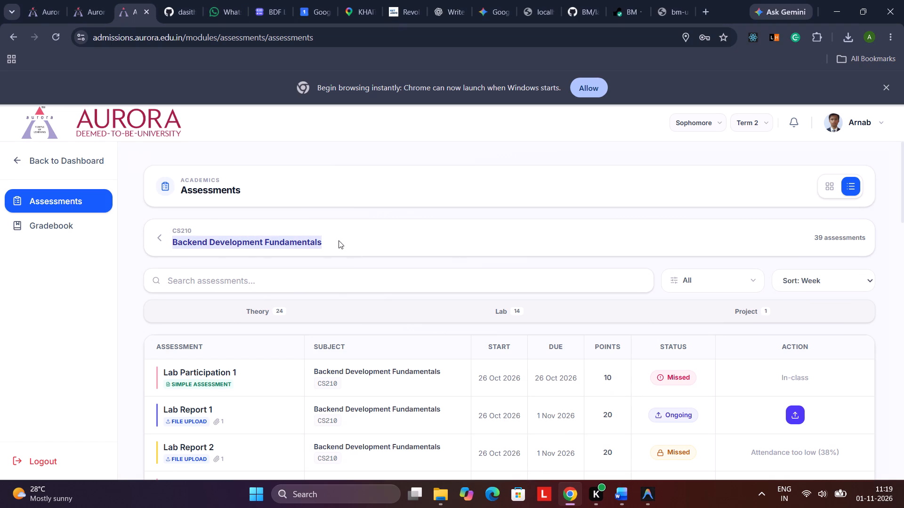
{"action": "key", "text": "ctrl+c"}
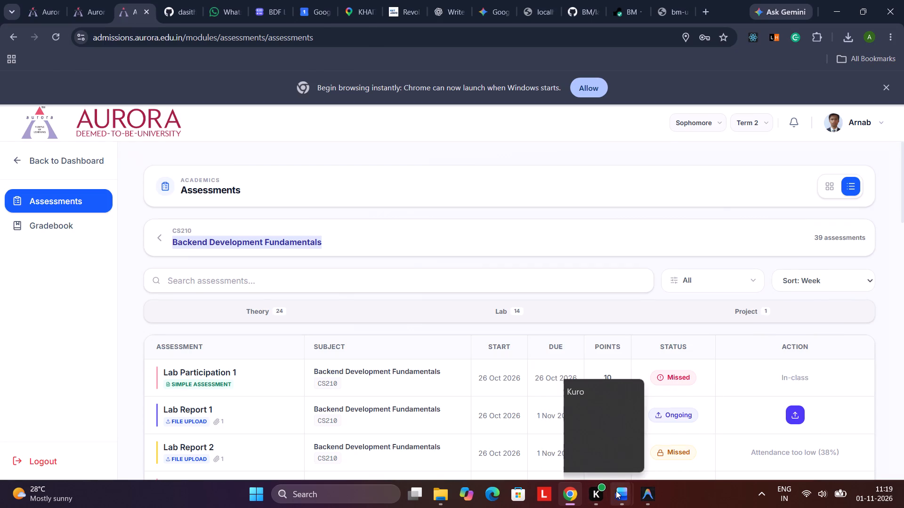
{"action": "left_click", "coordinate": [747, 427]}
{"action": "key", "text": "ctrl+v"}
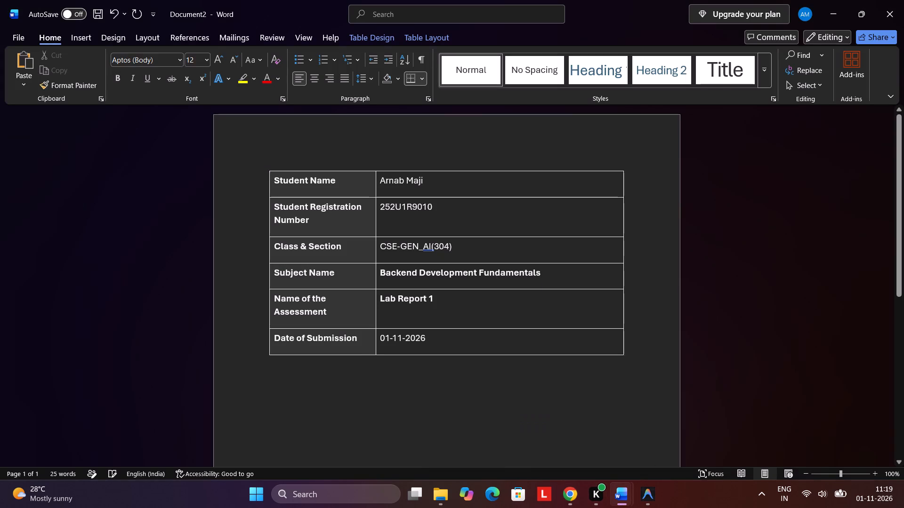
{"action": "left_click", "coordinate": [463, 299]}
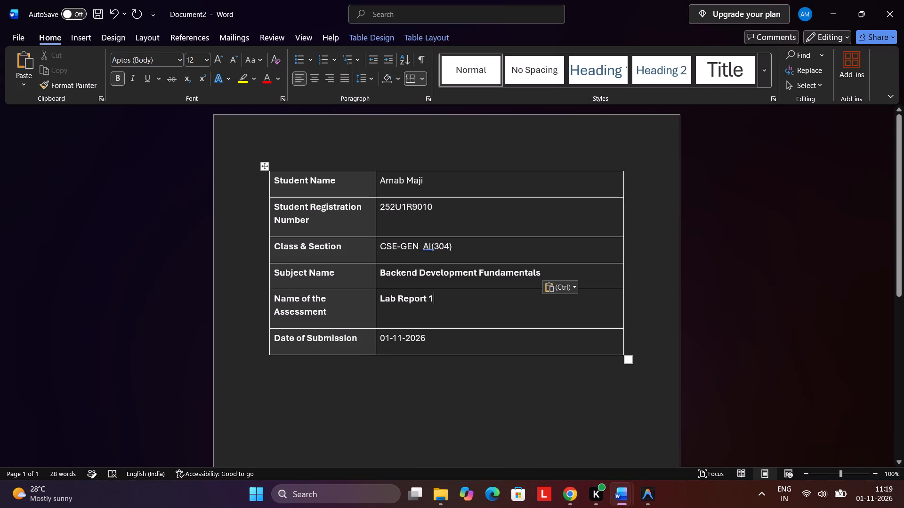
Add the label "github repo link:-->" below the details table, leaving blank space above it.
{"action": "left_click", "coordinate": [364, 379]}
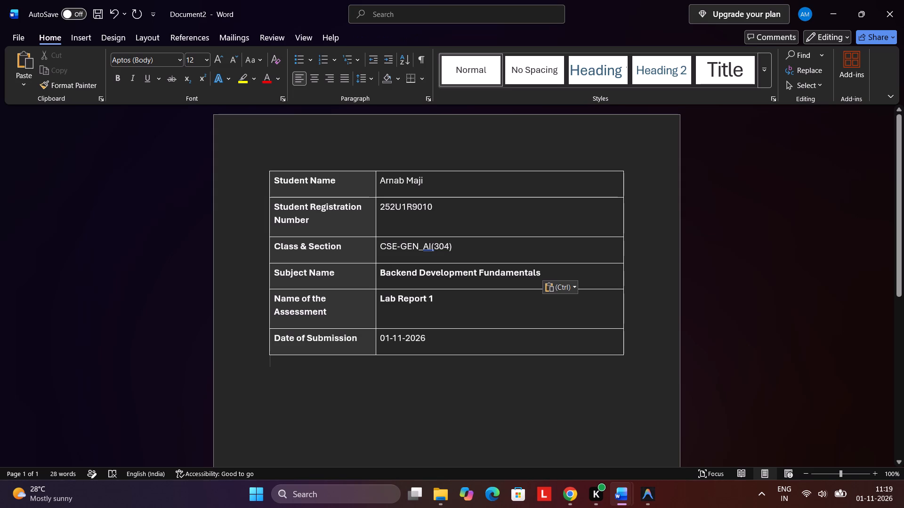
{"action": "key", "text": "shift+Return"}
{"action": "key", "text": "shift+Return"}
{"action": "type", "text": "git"}
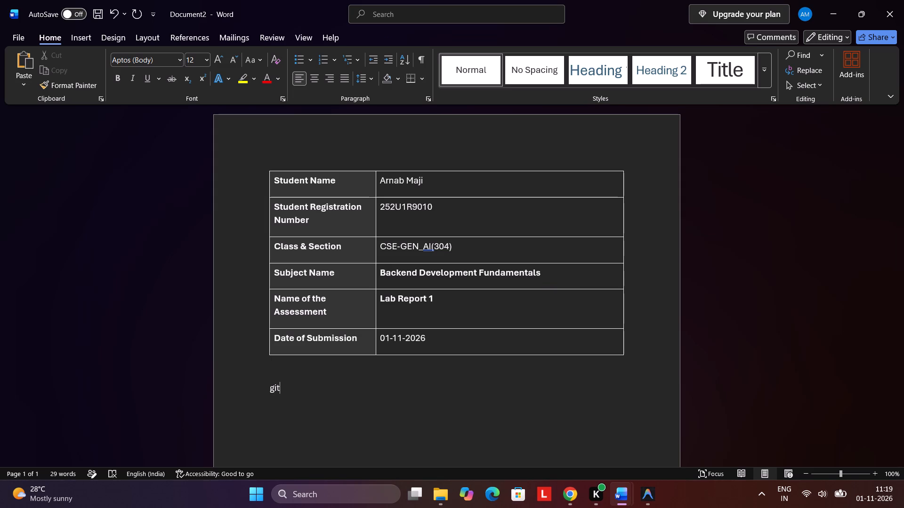
{"action": "type", "text": "hu"}
{"action": "type", "text": "b link"}
{"action": "left_click", "coordinate": [298, 396]}
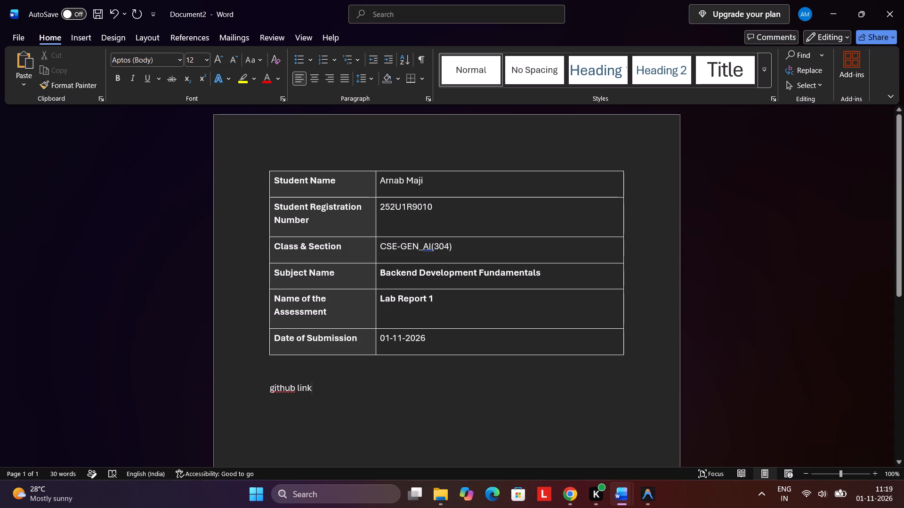
{"action": "type", "text": "repo"}
{"action": "key", "text": "space"}
{"action": "left_click", "coordinate": [362, 394]}
{"action": "type", "text": ":--"}
{"action": "key", "text": "shift+greater"}
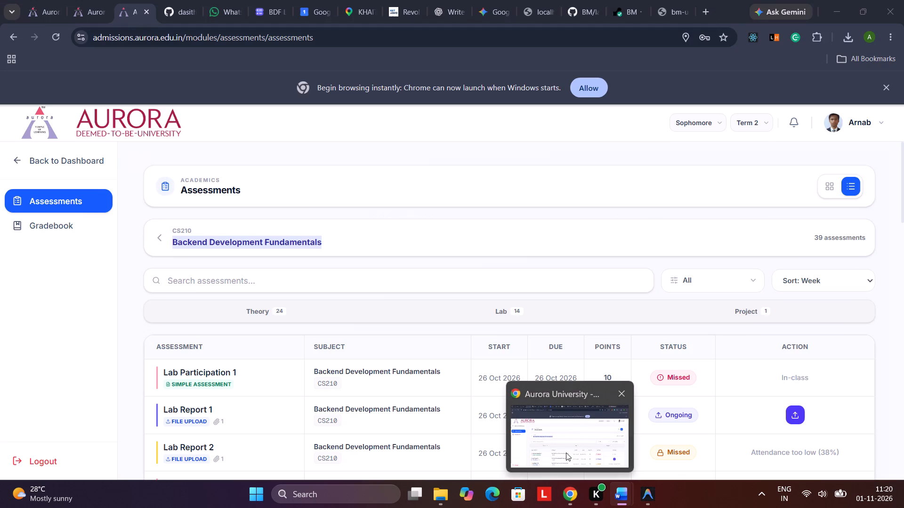
Copy the web address of the BM repository's lab-01 folder on GitHub and insert it after the github repo link label in Word.
{"action": "left_click", "coordinate": [566, 452]}
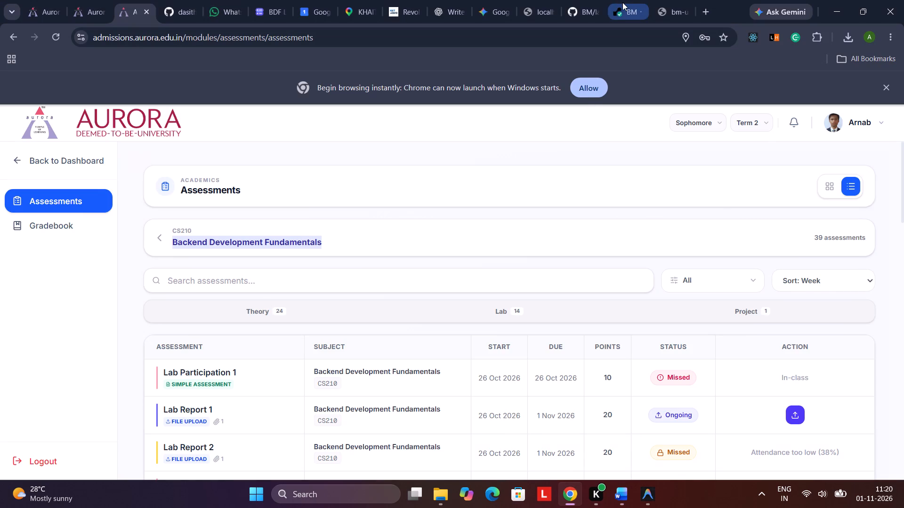
{"action": "left_click", "coordinate": [622, 2]}
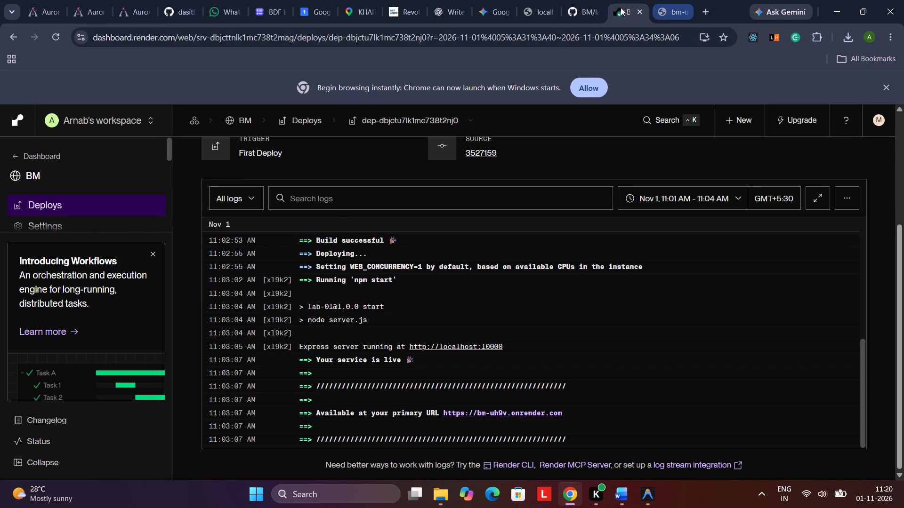
{"action": "left_click", "coordinate": [566, 3]}
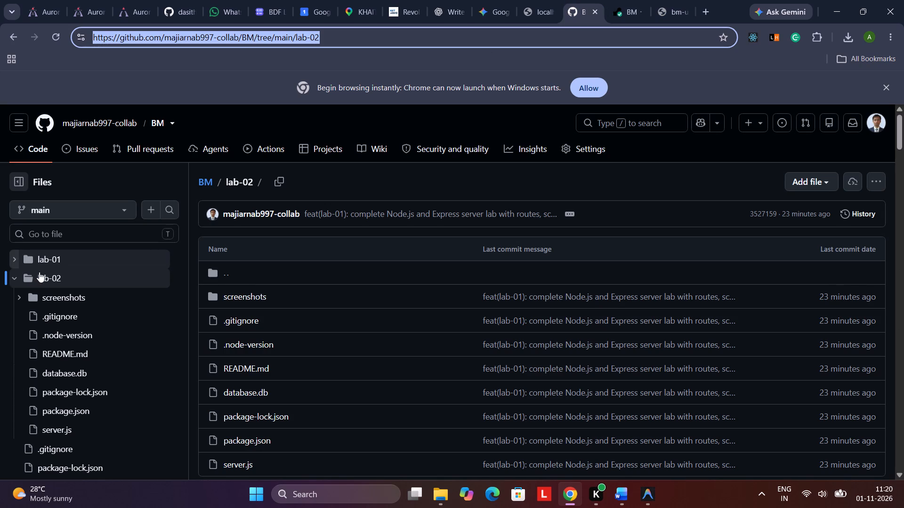
{"action": "left_click", "coordinate": [12, 36]}
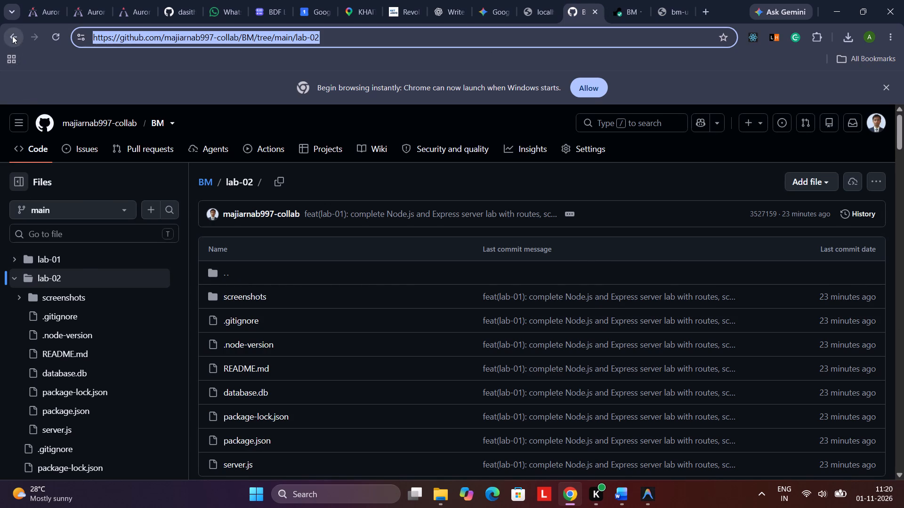
{"action": "left_click_drag", "start_coordinate": [12, 36], "coordinate": [126, 255]}
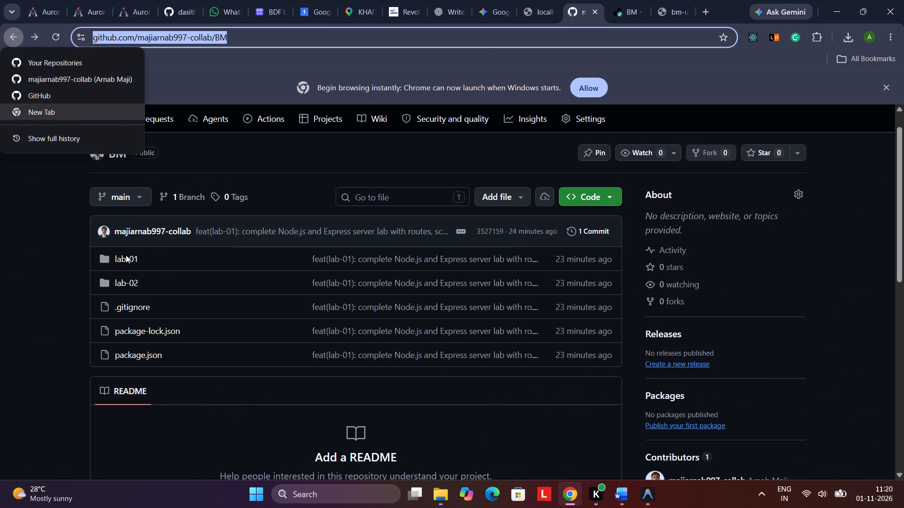
{"action": "left_click", "coordinate": [126, 255]}
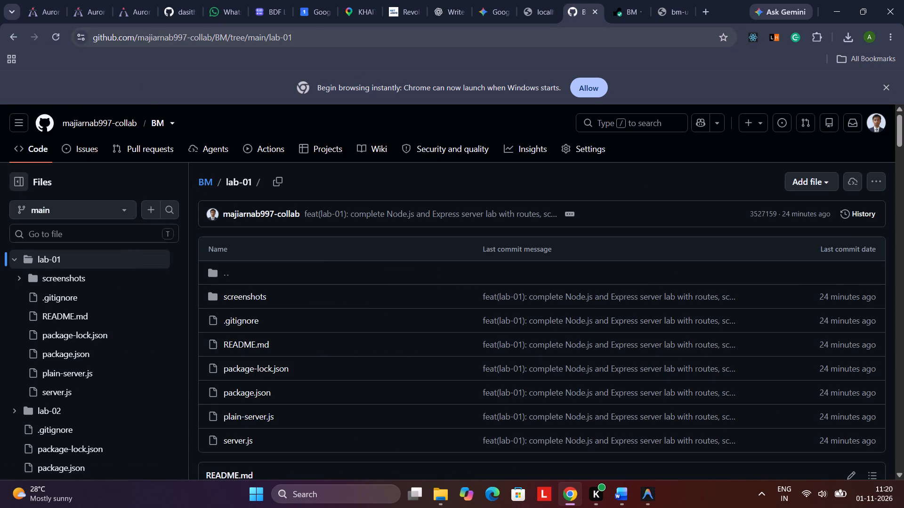
{"action": "left_click", "coordinate": [403, 36]}
{"action": "left_click", "coordinate": [403, 36]}
{"action": "left_click_drag", "start_coordinate": [403, 36], "coordinate": [176, 60]}
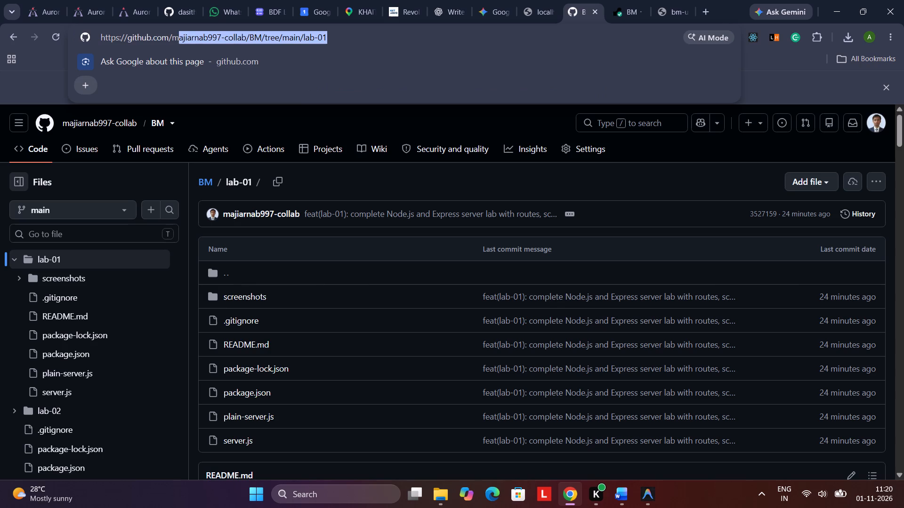
{"action": "left_click_drag", "start_coordinate": [176, 60], "coordinate": [92, 67]}
{"action": "key", "text": "ctrl+c"}
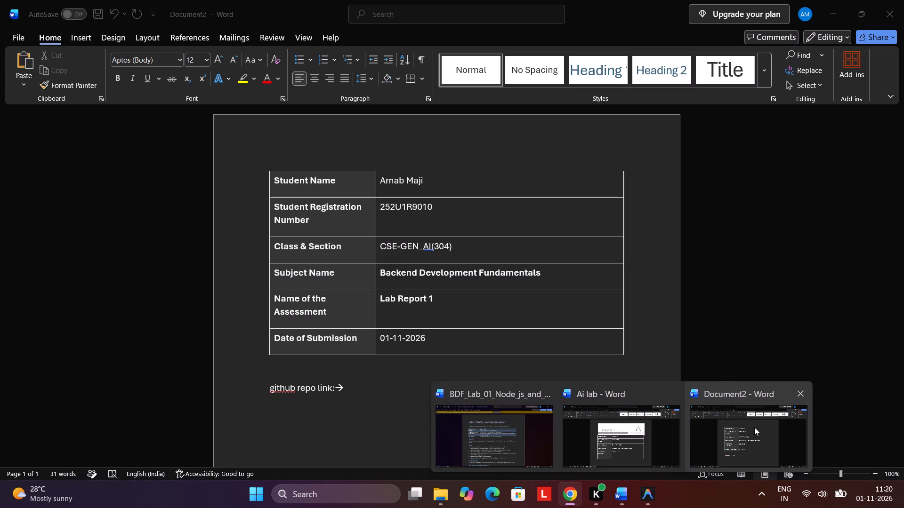
{"action": "left_click", "coordinate": [754, 427]}
{"action": "key", "text": "ctrl+v"}
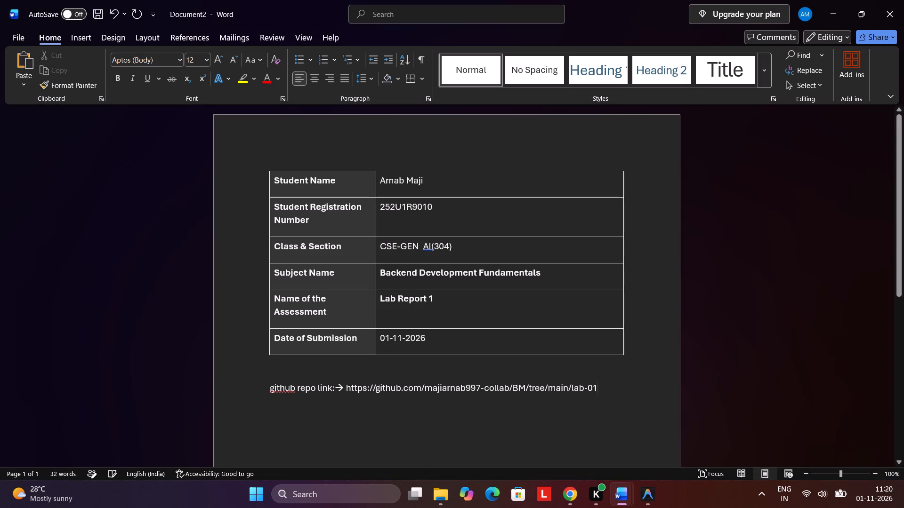
Add the label "render deployment link:-->" on a new line below the GitHub link.
{"action": "key", "text": "Return"}
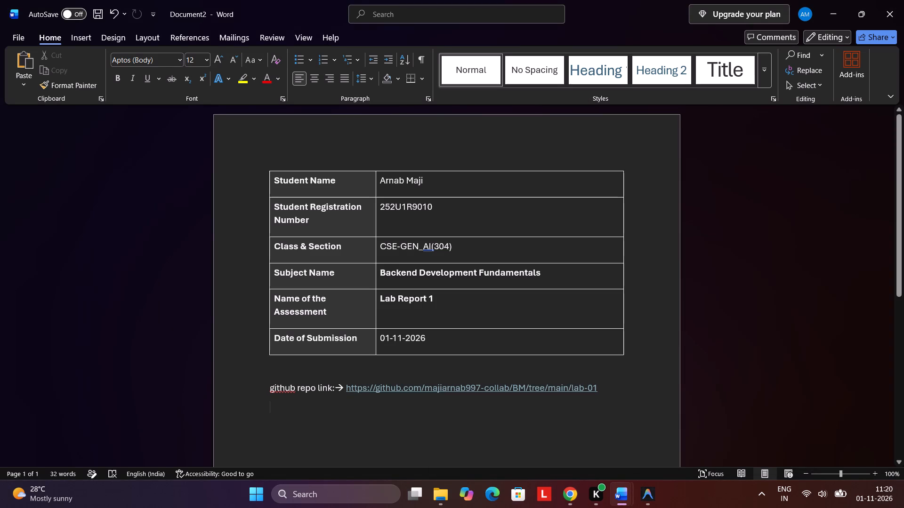
{"action": "type", "text": "render"}
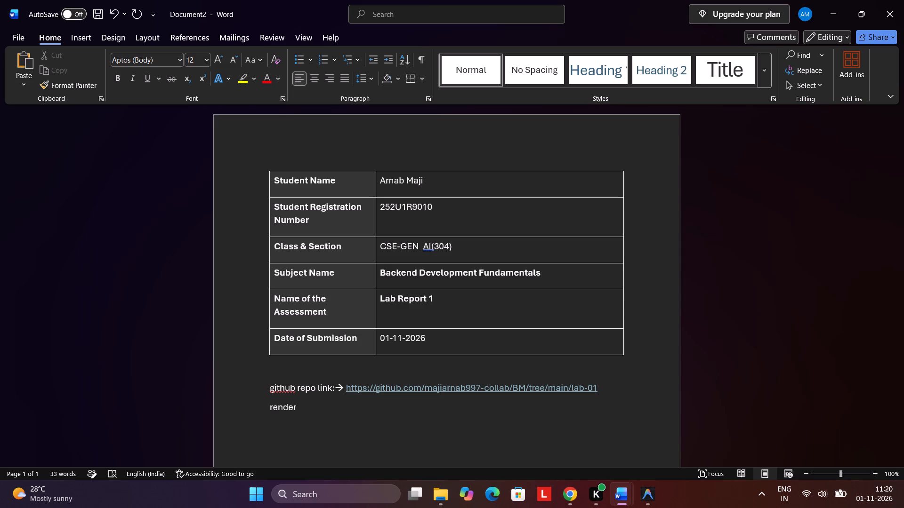
{"action": "key", "text": "space"}
{"action": "type", "text": "deployment"}
{"action": "key", "text": "space"}
{"action": "type", "text": "link"}
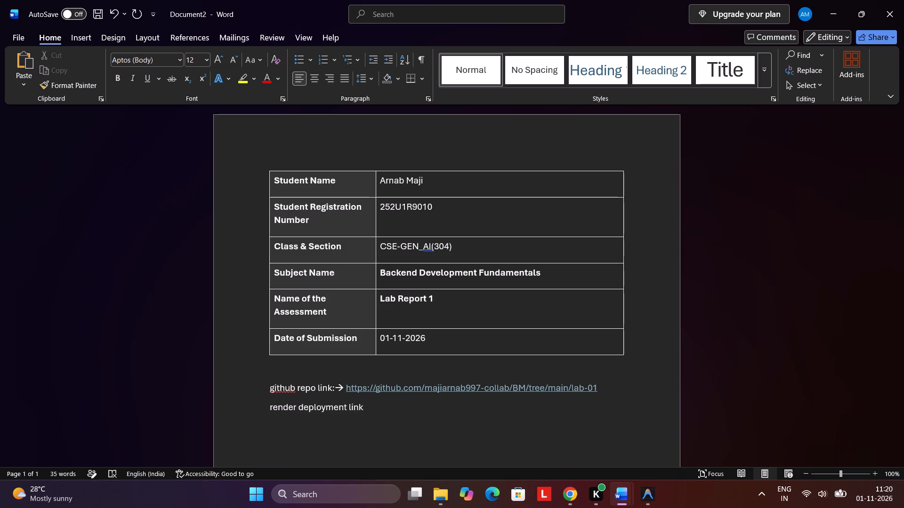
{"action": "key", "text": "shift+colon"}
{"action": "type", "text": "-->"}
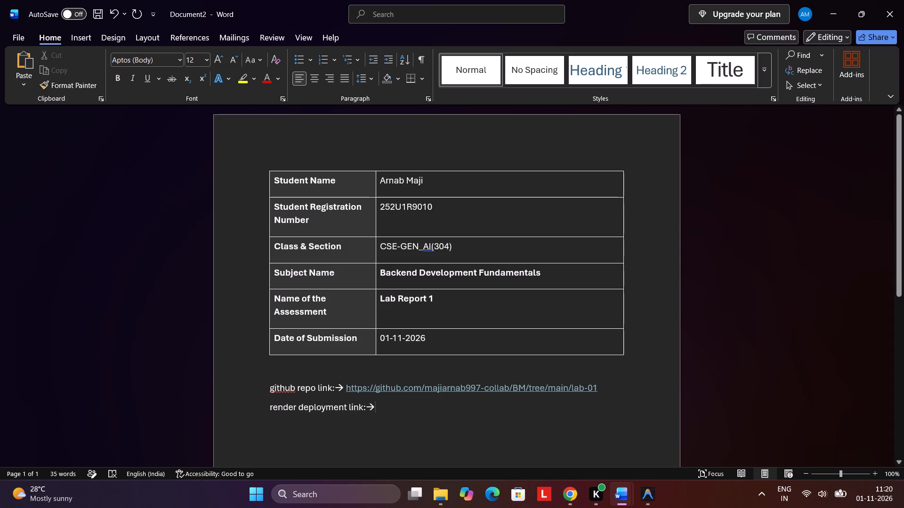
Copy the phrase "render deployment link" from the document and search the web for it in a new Chrome tab.
{"action": "left_click_drag", "start_coordinate": [270, 405], "coordinate": [377, 405]}
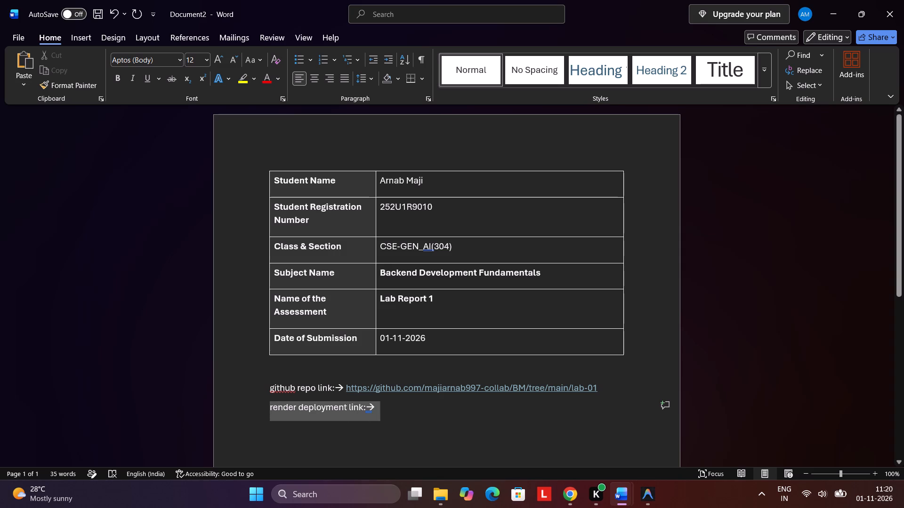
{"action": "left_click_drag", "start_coordinate": [377, 405], "coordinate": [363, 405]}
{"action": "key", "text": "ctrl+c"}
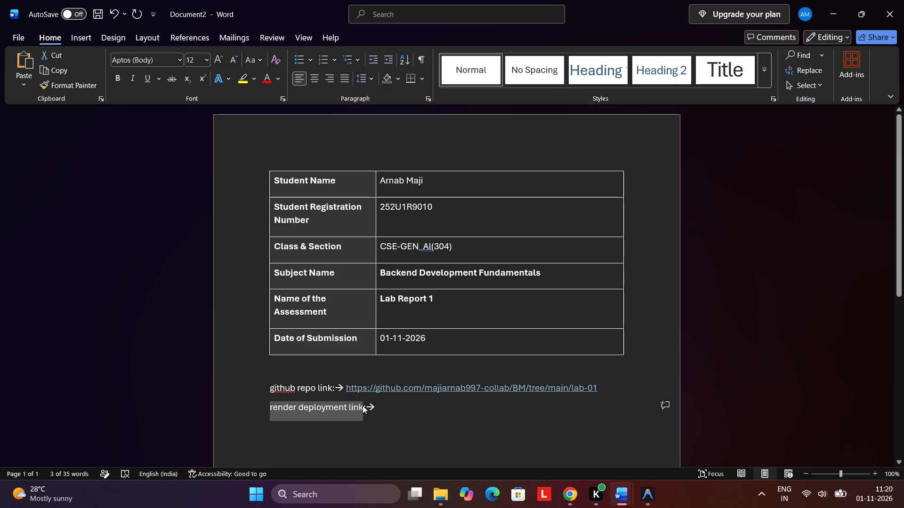
{"action": "left_click", "coordinate": [572, 446]}
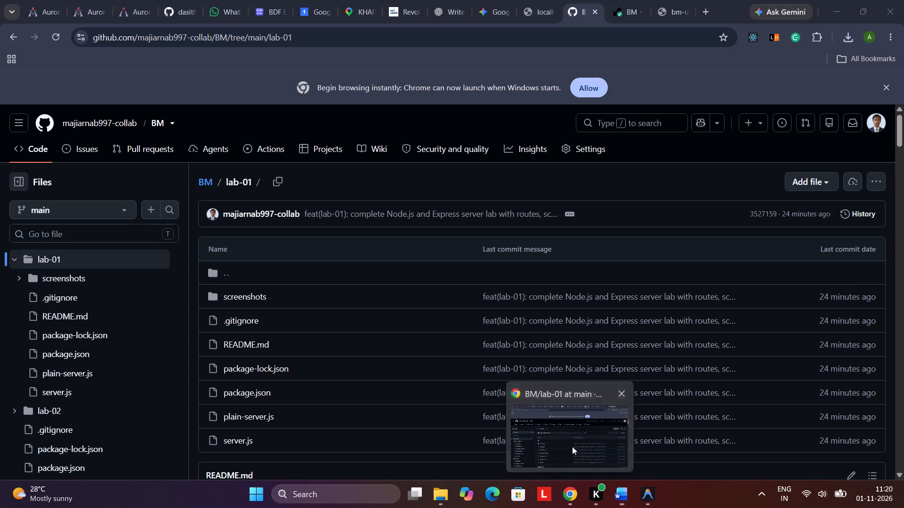
{"action": "left_click", "coordinate": [706, 7]}
{"action": "key", "text": "ctrl+v"}
{"action": "key", "text": "Return"}
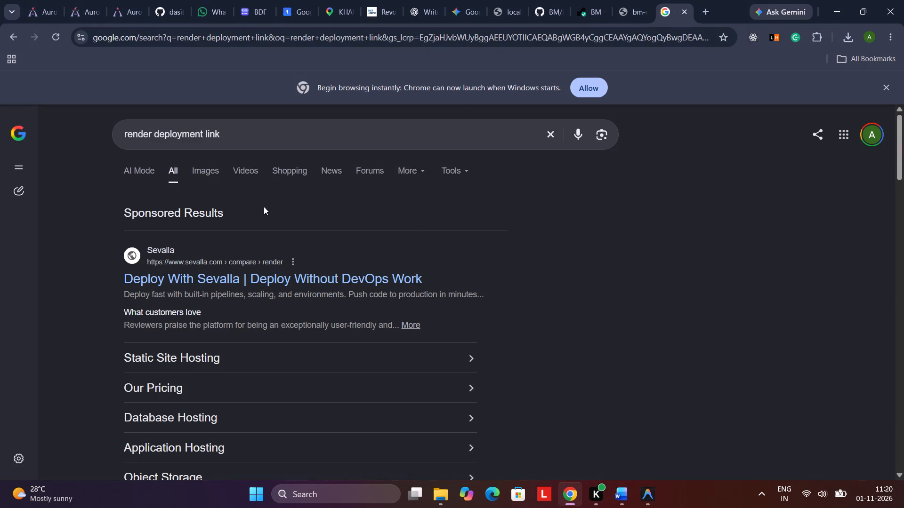
Shorten the web search to "deployment link" and run it.
{"action": "left_click", "coordinate": [155, 134]}
{"action": "key", "text": "BackSpace"}
{"action": "key", "text": "BackSpace"}
{"action": "key", "text": "BackSpace"}
{"action": "key", "text": "BackSpace"}
{"action": "key", "text": "BackSpace"}
{"action": "key", "text": "BackSpace"}
{"action": "key", "text": "BackSpace"}
{"action": "key", "text": "BackSpace"}
{"action": "key", "text": "BackSpace"}
{"action": "key", "text": "BackSpace"}
{"action": "key", "text": "BackSpace"}
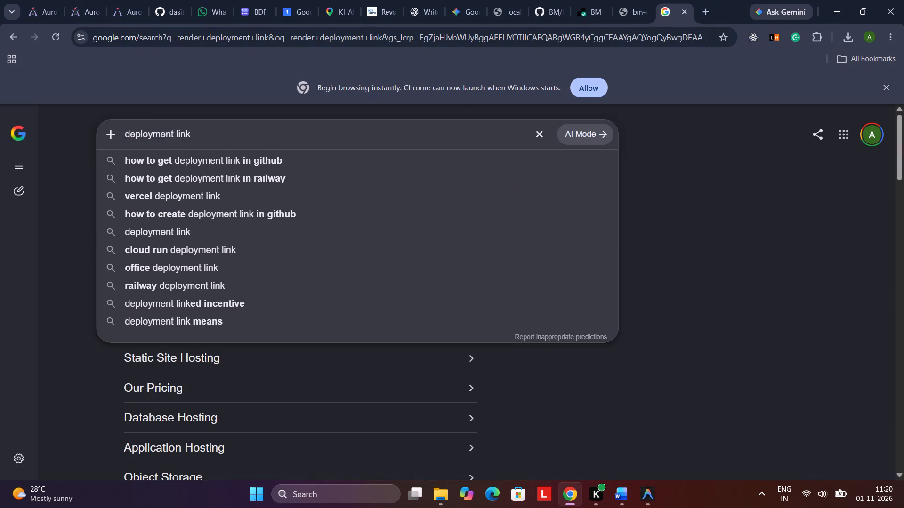
{"action": "key", "text": "Return"}
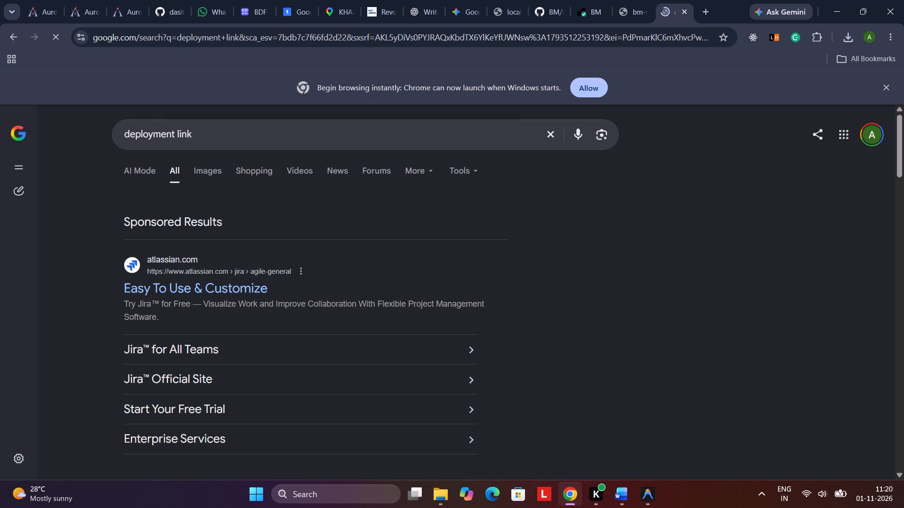
Shorten the web search to the single word "deployment" and run it.
{"action": "left_click", "coordinate": [212, 138]}
{"action": "key", "text": "BackSpace"}
{"action": "key", "text": "BackSpace"}
{"action": "key", "text": "BackSpace"}
{"action": "key", "text": "BackSpace"}
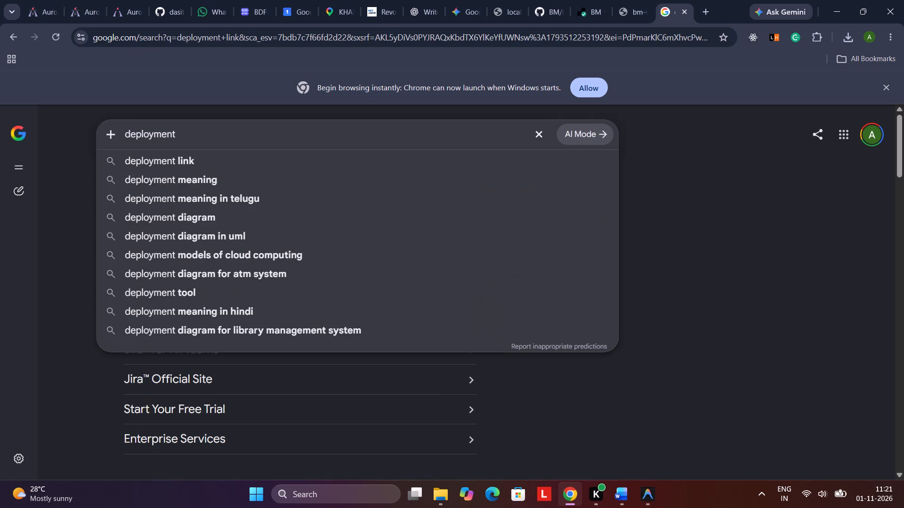
{"action": "key", "text": "BackSpace"}
{"action": "key", "text": "Return"}
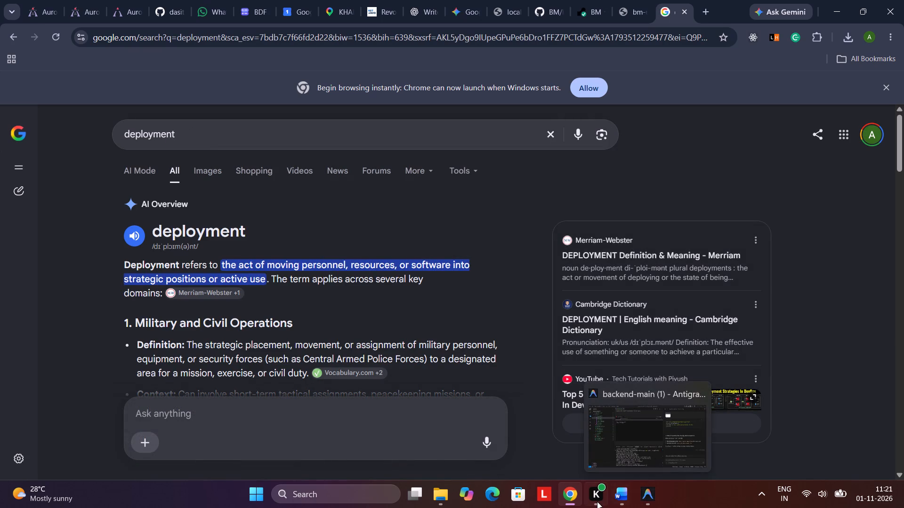
Add a space after the render deployment link label in Word, and open the BM service's primary URL from its Render deploy log in Chrome.
{"action": "left_click", "coordinate": [749, 445]}
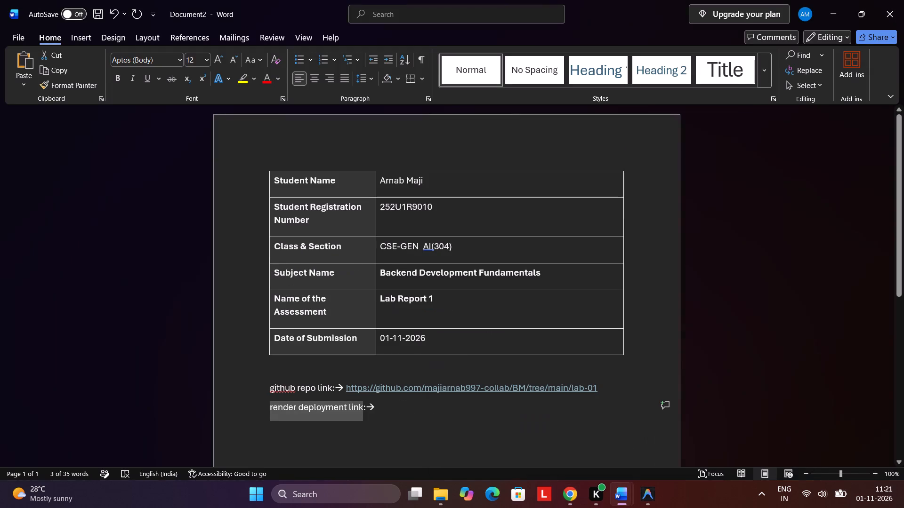
{"action": "left_click", "coordinate": [386, 411]}
{"action": "key", "text": "space"}
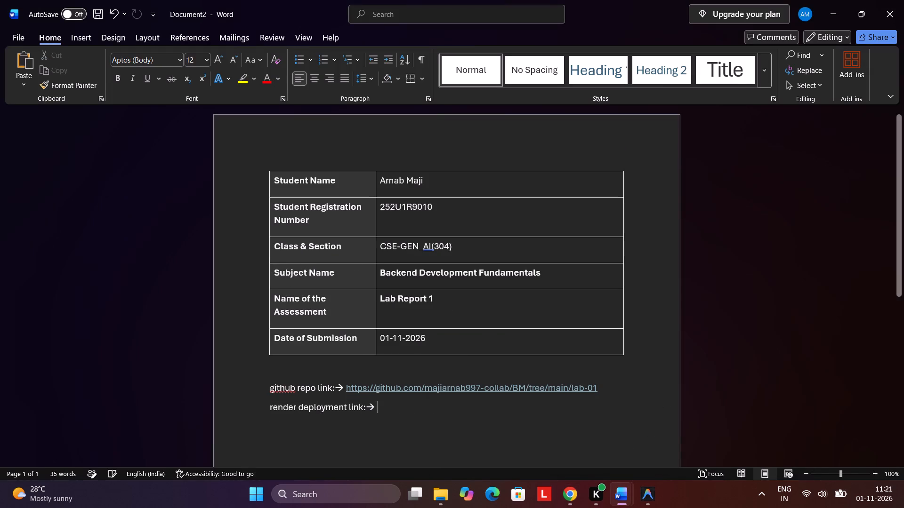
{"action": "left_click", "coordinate": [572, 431]}
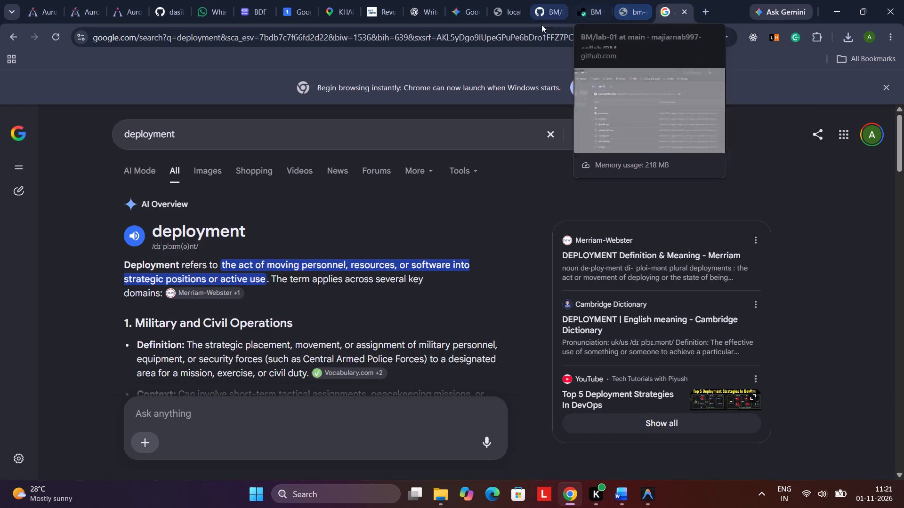
{"action": "left_click", "coordinate": [549, 9]}
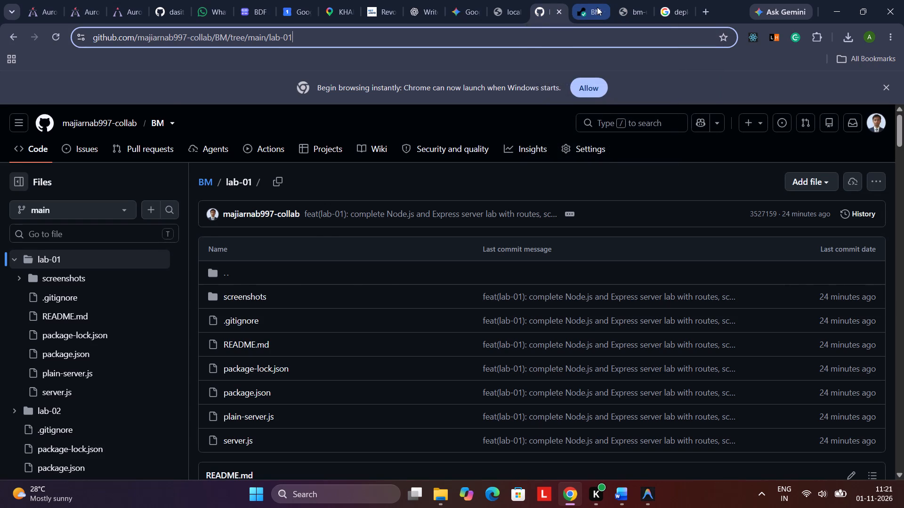
{"action": "left_click", "coordinate": [597, 7]}
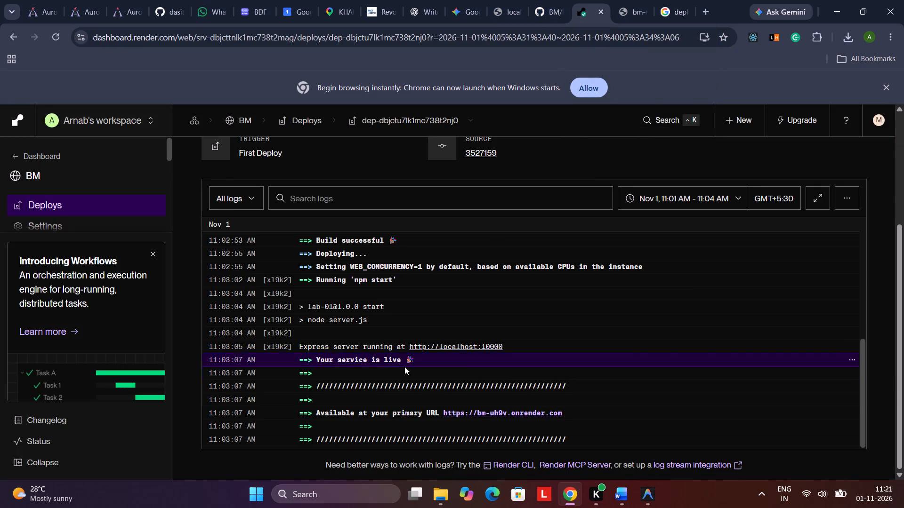
{"action": "left_click", "coordinate": [495, 414]}
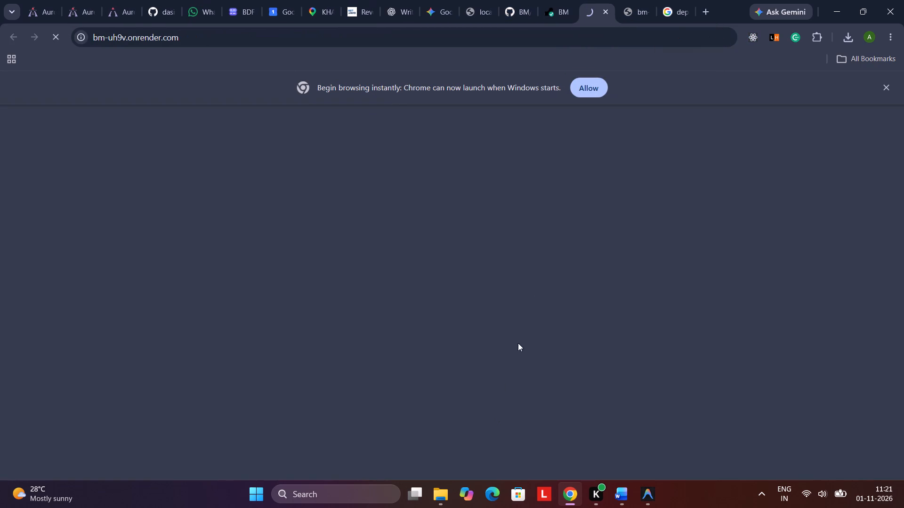
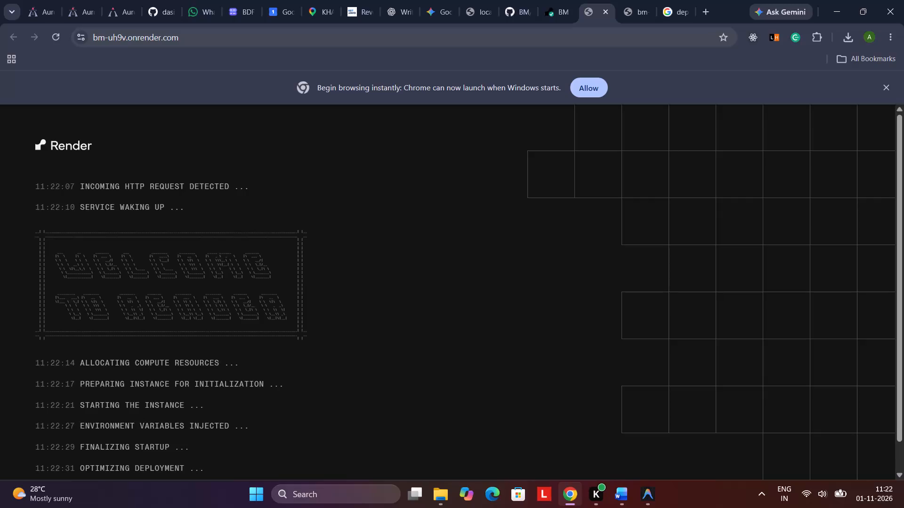
{"action": "left_click", "coordinate": [309, 39]}
{"action": "left_click", "coordinate": [309, 39]}
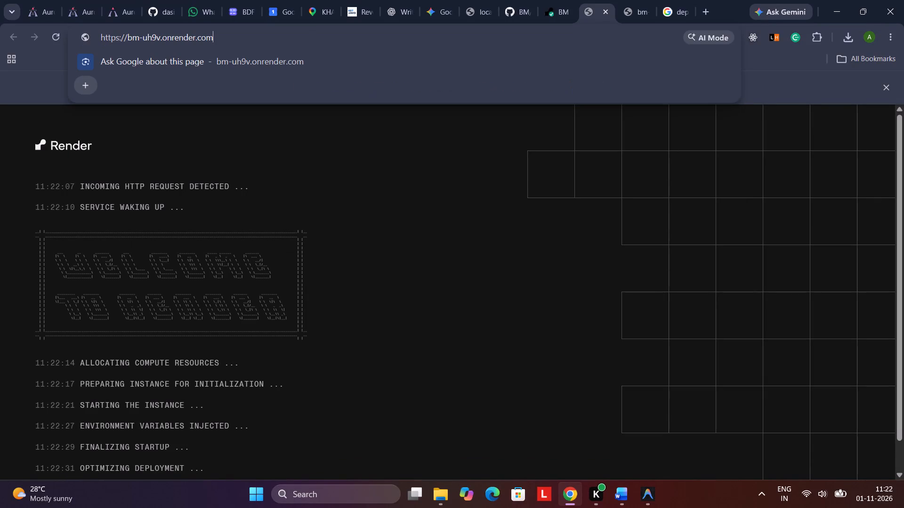
{"action": "left_click_drag", "start_coordinate": [309, 39], "coordinate": [183, 36]}
{"action": "left_click_drag", "start_coordinate": [183, 36], "coordinate": [74, 56]}
{"action": "key", "text": "ctrl+c"}
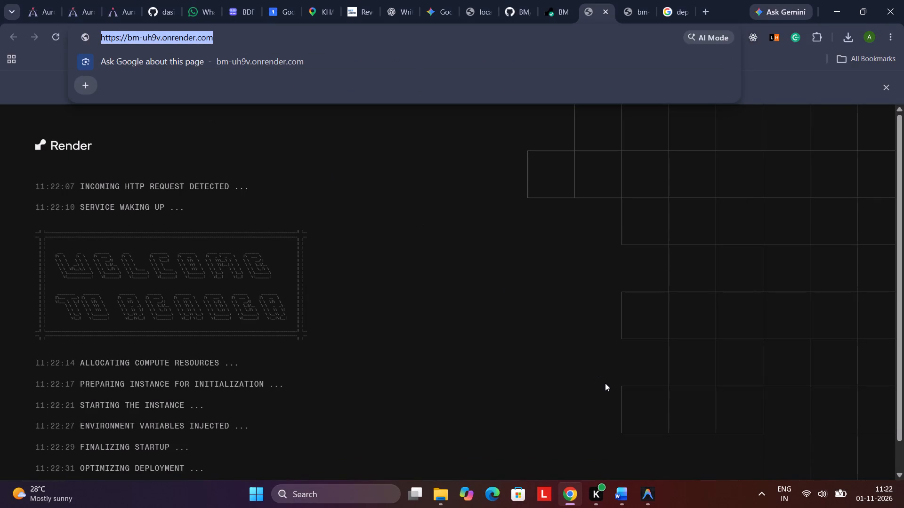
{"action": "left_click", "coordinate": [738, 444]}
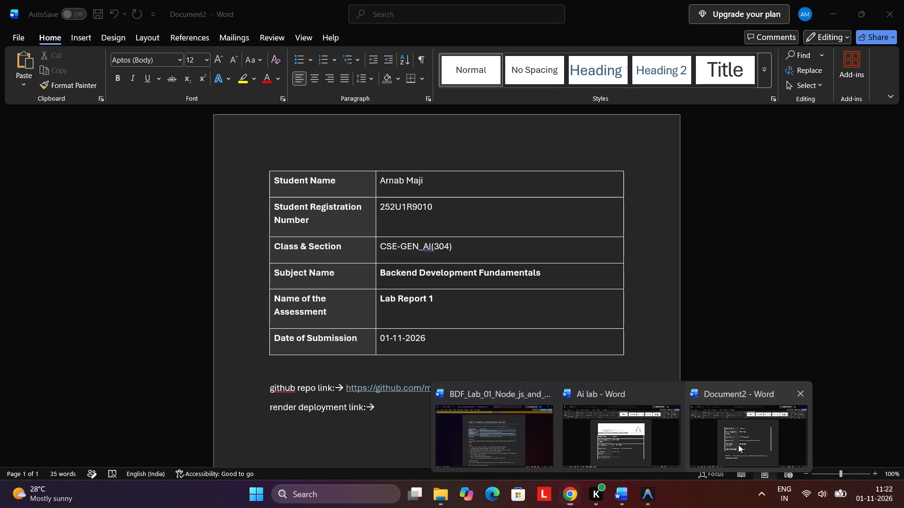
{"action": "key", "text": "ctrl+v"}
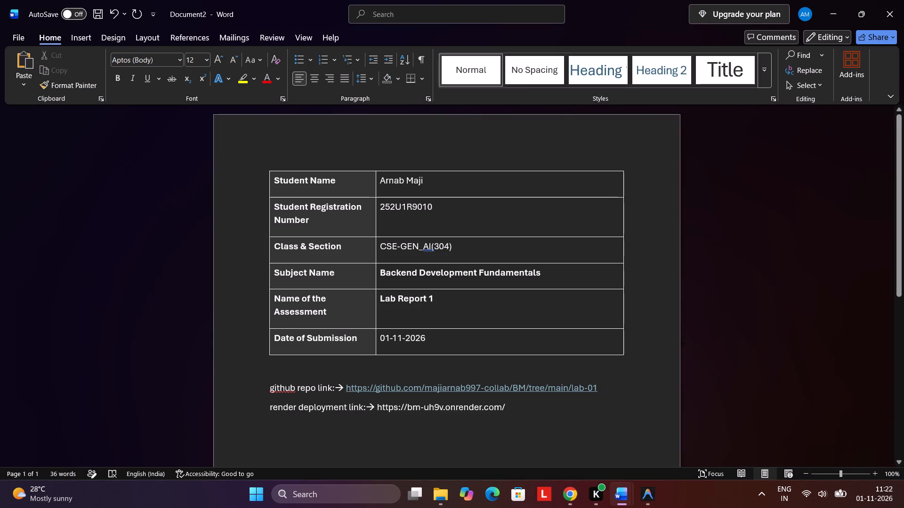
{"action": "key", "text": "Return"}
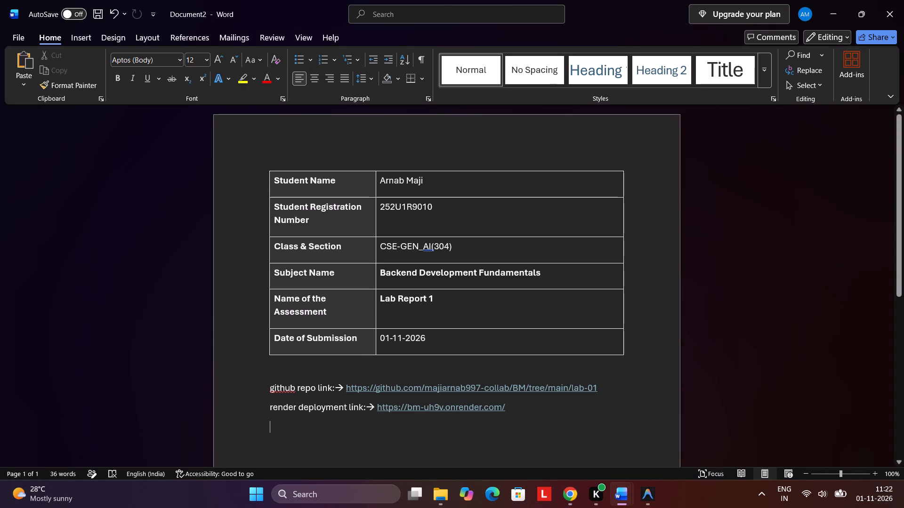
{"action": "left_click", "coordinate": [581, 437]}
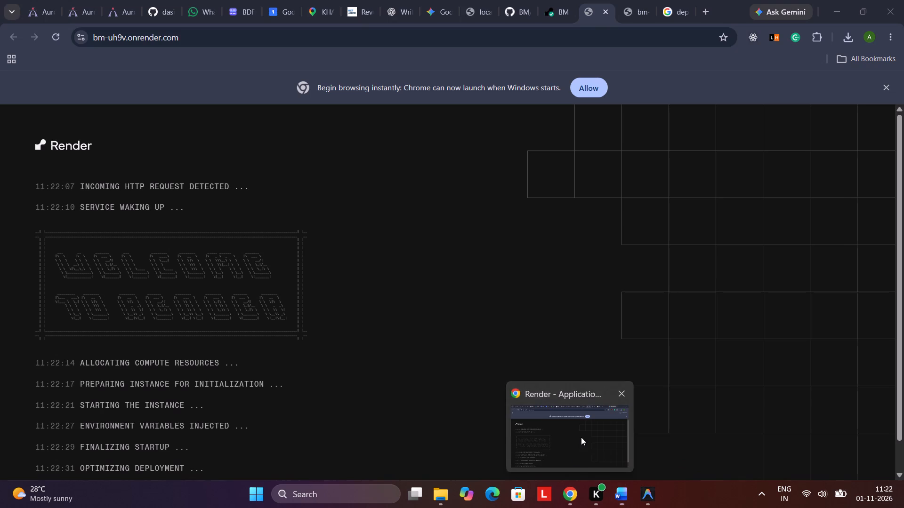
{"action": "left_click", "coordinate": [556, 0]}
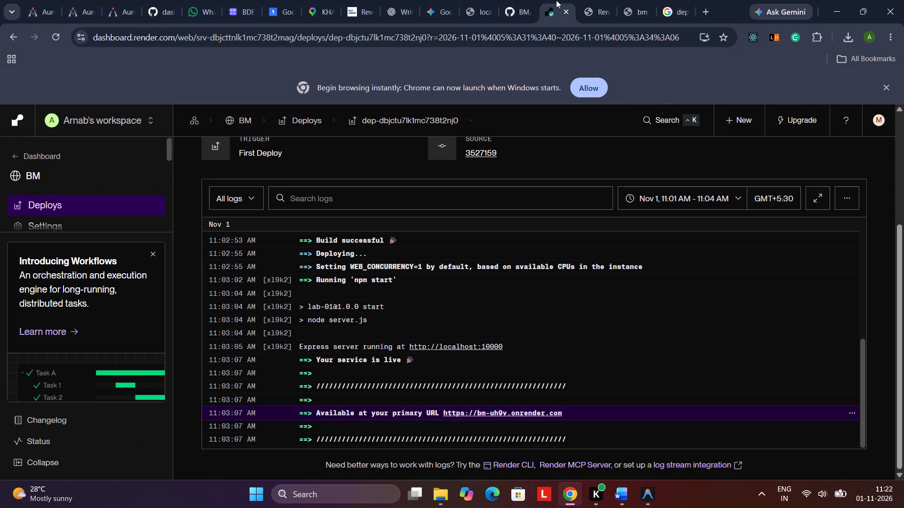
{"action": "left_click", "coordinate": [605, 0]}
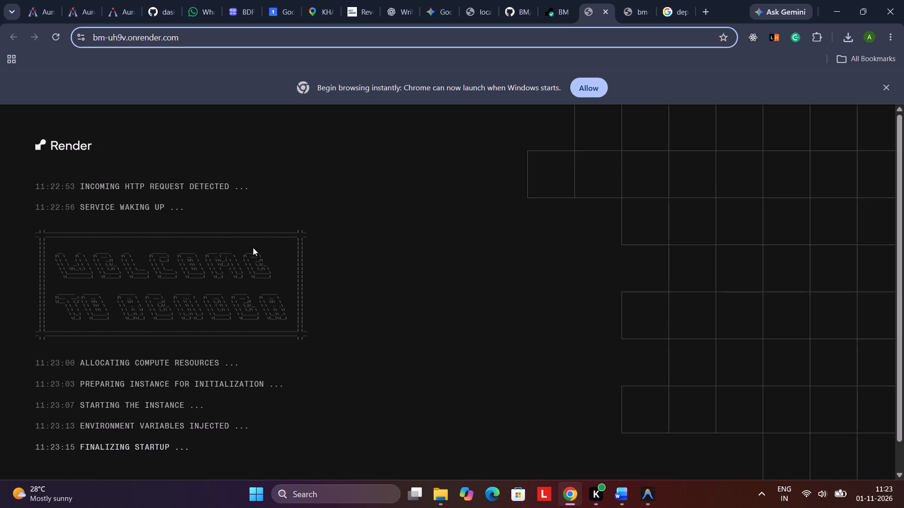
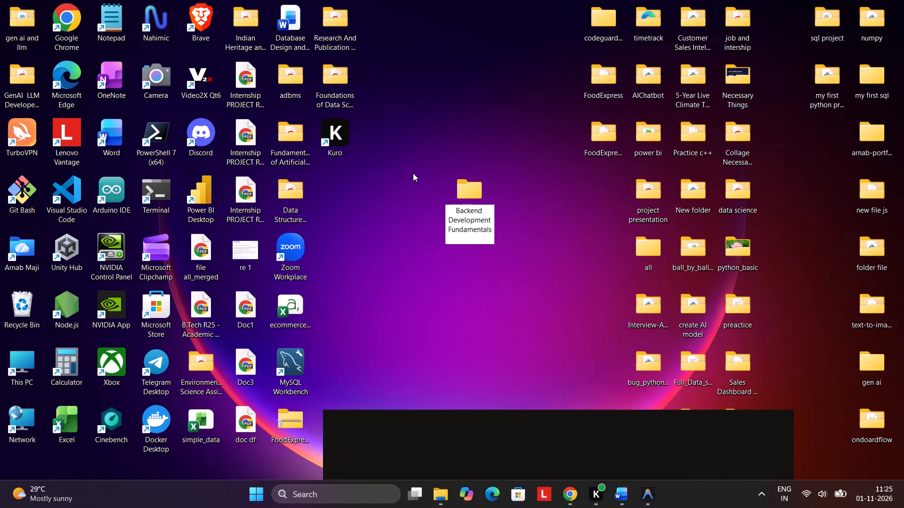
{"action": "left_click", "coordinate": [361, 281]}
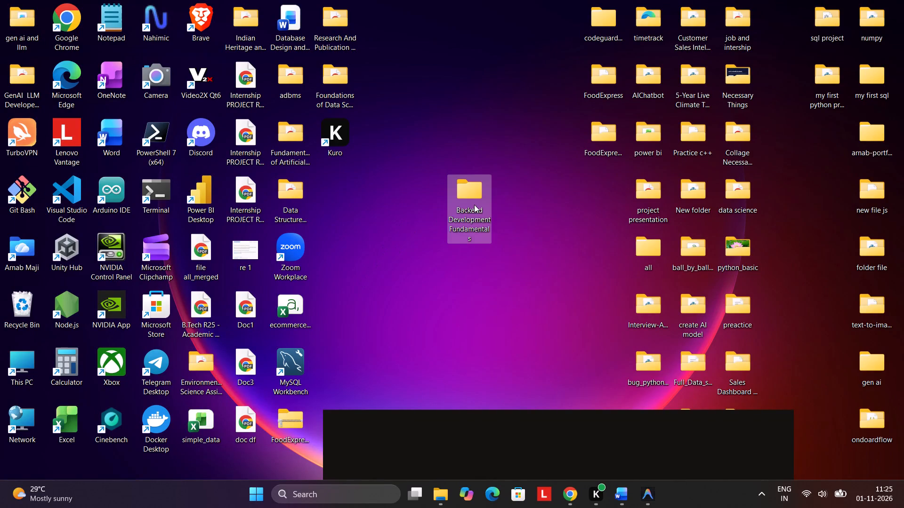
{"action": "left_click_drag", "start_coordinate": [474, 205], "coordinate": [349, 198]}
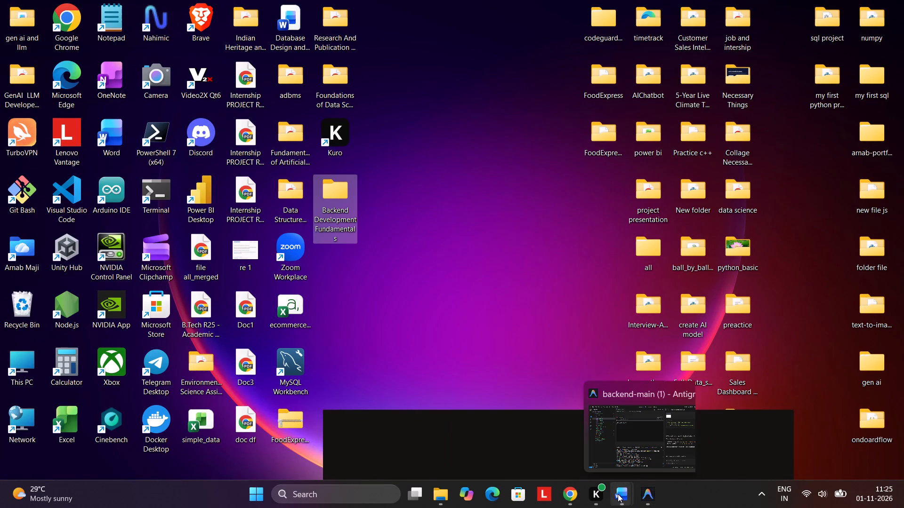
Switch to the Lab Report 1 document in Word.
{"action": "left_click", "coordinate": [737, 439]}
{"action": "scroll", "coordinate": [482, 323], "scroll_direction": "down", "scroll_amount": 5}
{"action": "scroll", "coordinate": [482, 323], "scroll_direction": "up", "scroll_amount": 3}
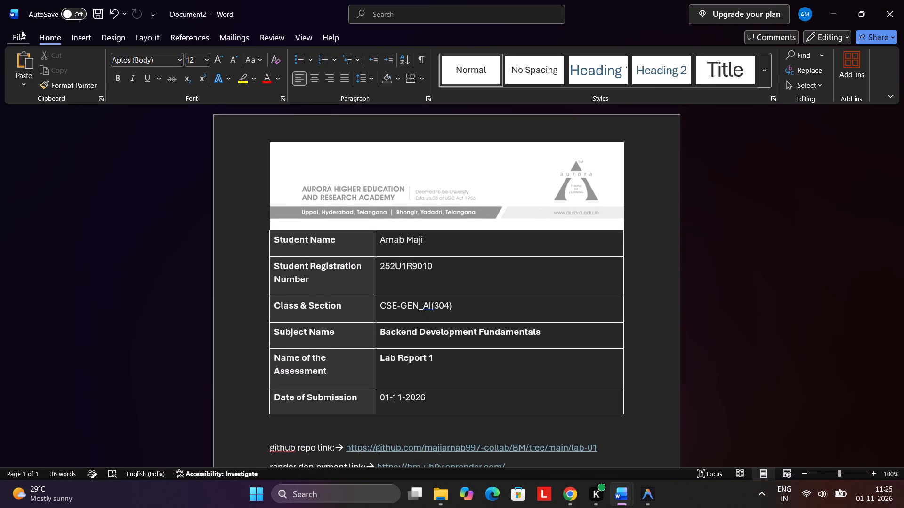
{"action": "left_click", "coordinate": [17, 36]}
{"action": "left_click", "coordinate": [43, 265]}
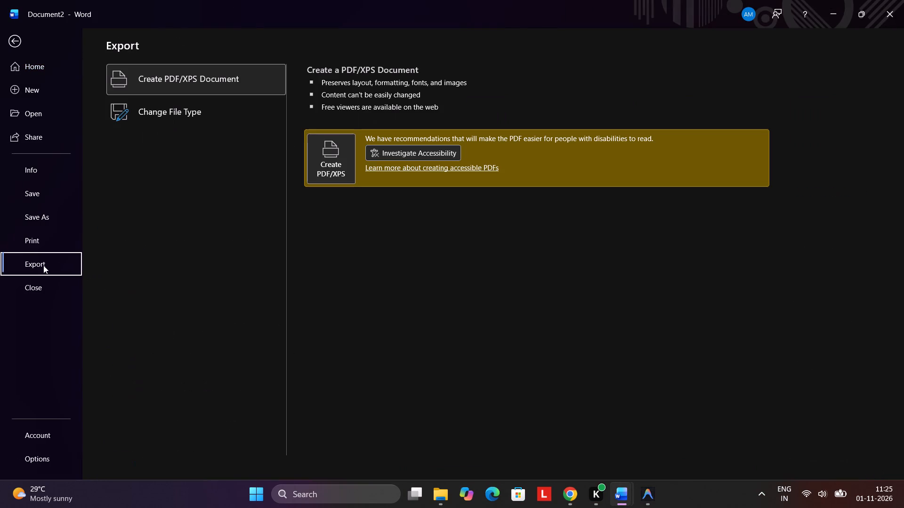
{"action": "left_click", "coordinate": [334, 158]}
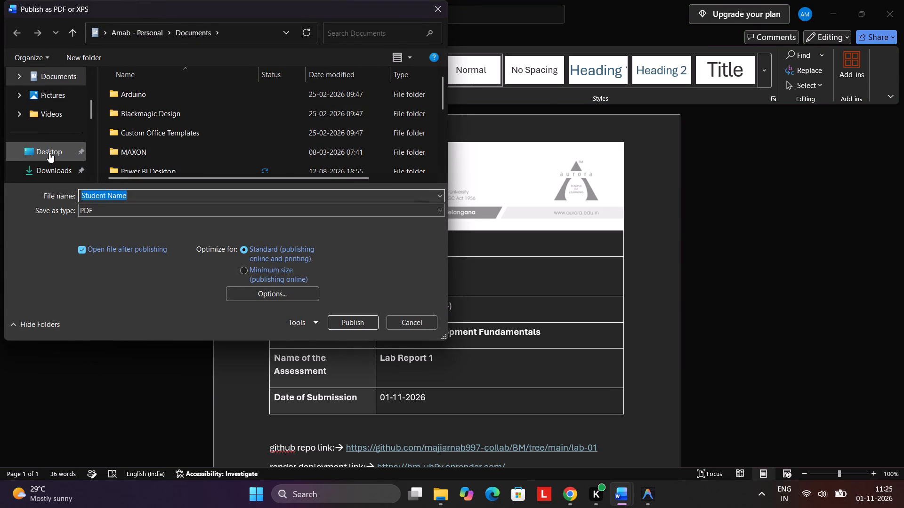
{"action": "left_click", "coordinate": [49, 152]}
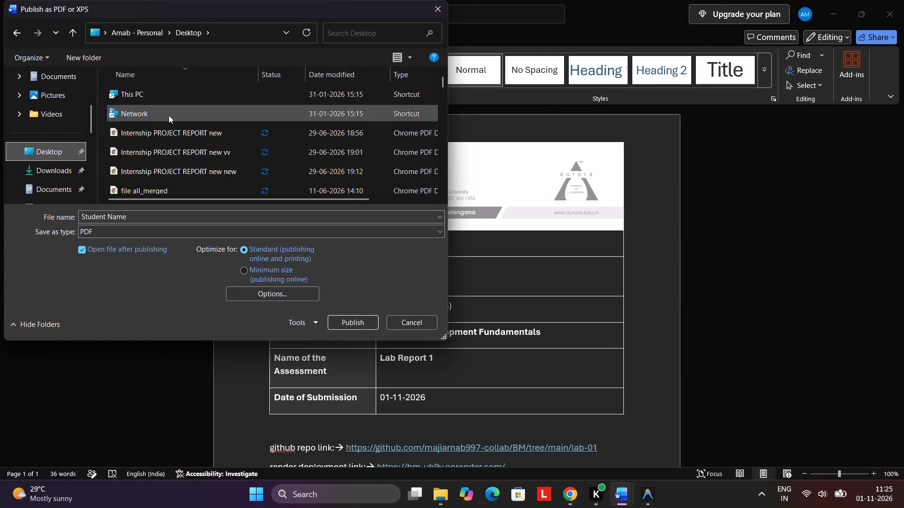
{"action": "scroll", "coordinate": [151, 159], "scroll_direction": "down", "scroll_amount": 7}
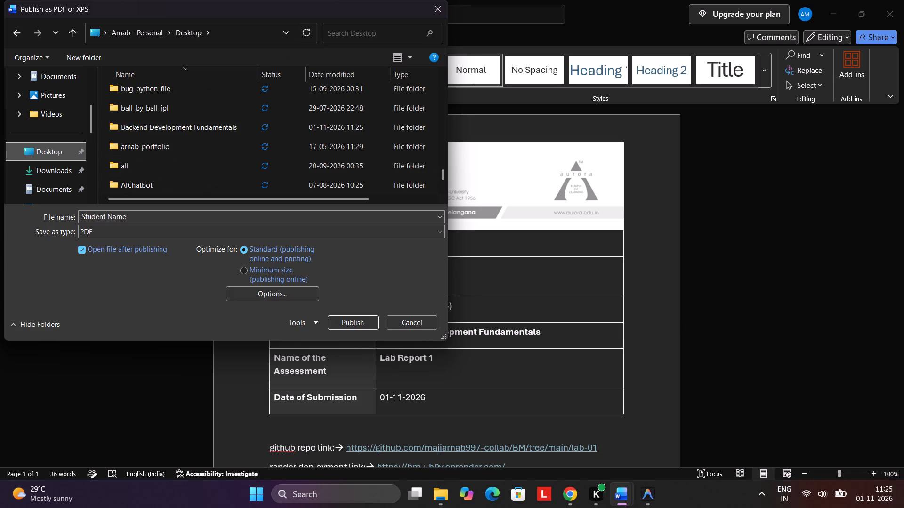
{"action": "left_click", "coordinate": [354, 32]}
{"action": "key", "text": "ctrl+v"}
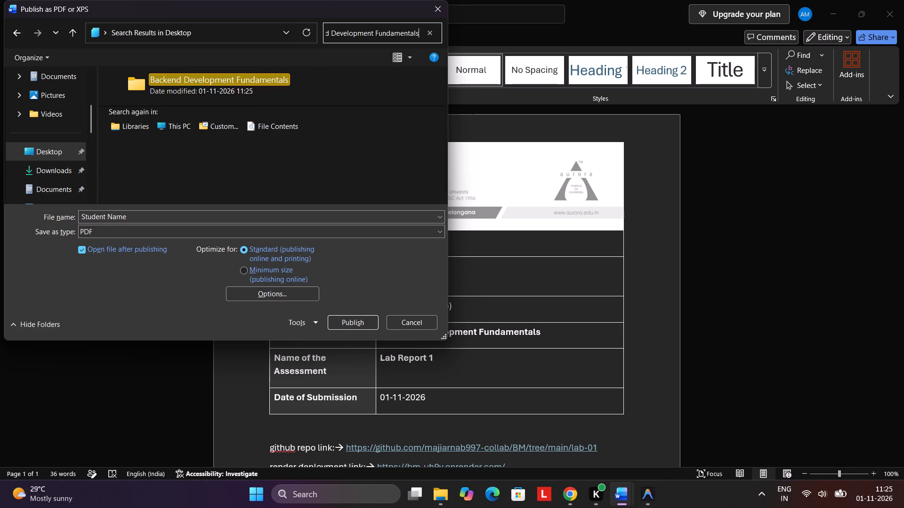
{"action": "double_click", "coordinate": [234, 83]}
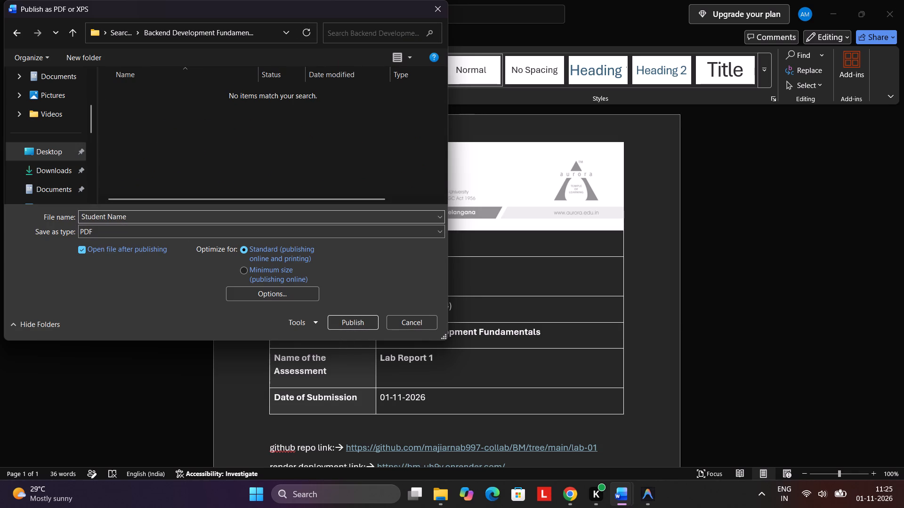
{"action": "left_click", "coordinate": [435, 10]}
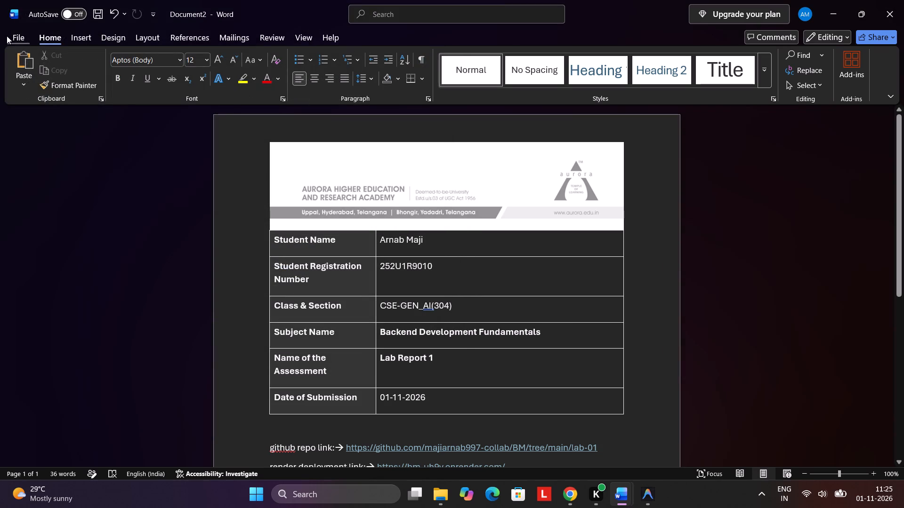
Start a PDF export of the document and choose the desktop folder Backend Development Fundamentals as its destination.
{"action": "left_click", "coordinate": [16, 37]}
{"action": "left_click", "coordinate": [32, 270]}
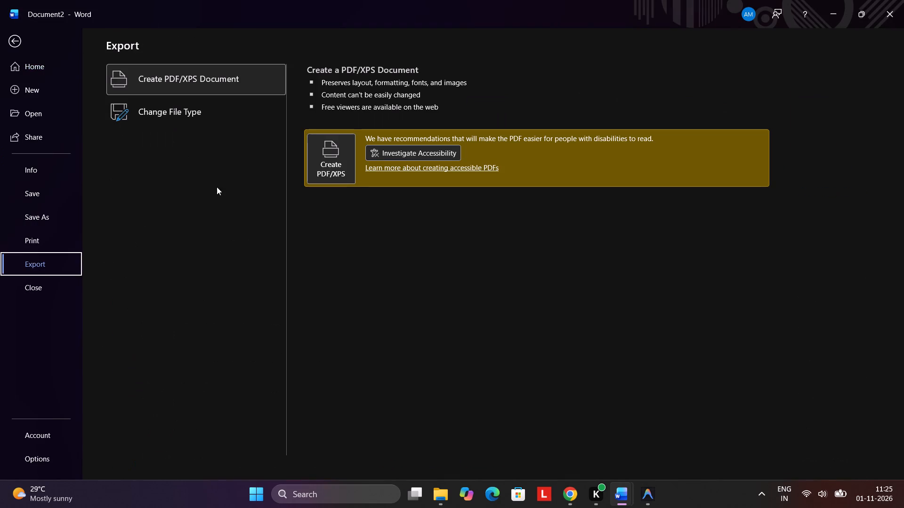
{"action": "left_click", "coordinate": [315, 162]}
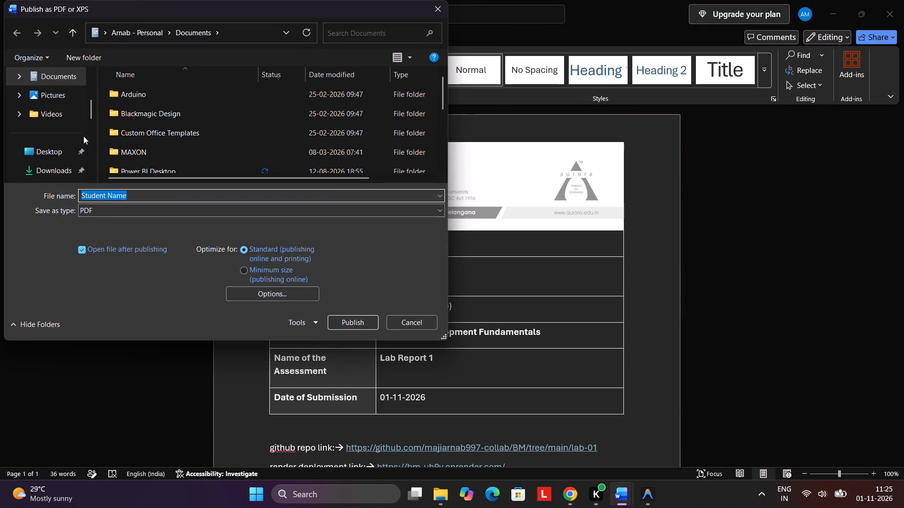
{"action": "left_click", "coordinate": [51, 155]}
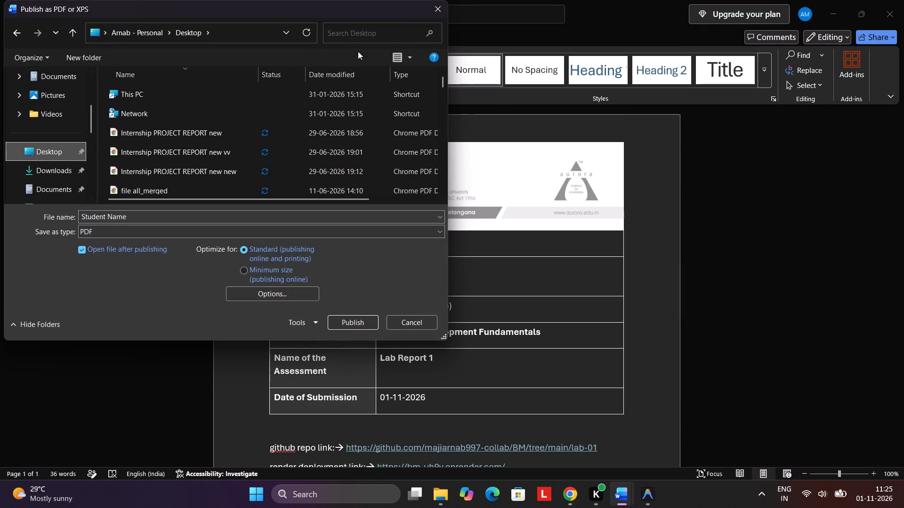
{"action": "left_click", "coordinate": [391, 30]}
{"action": "key", "text": "ctrl+v"}
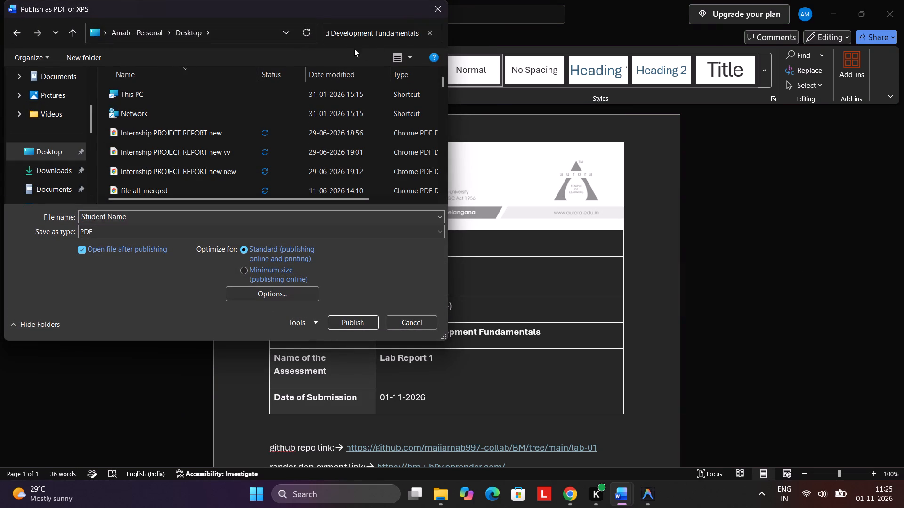
{"action": "left_click", "coordinate": [215, 87]}
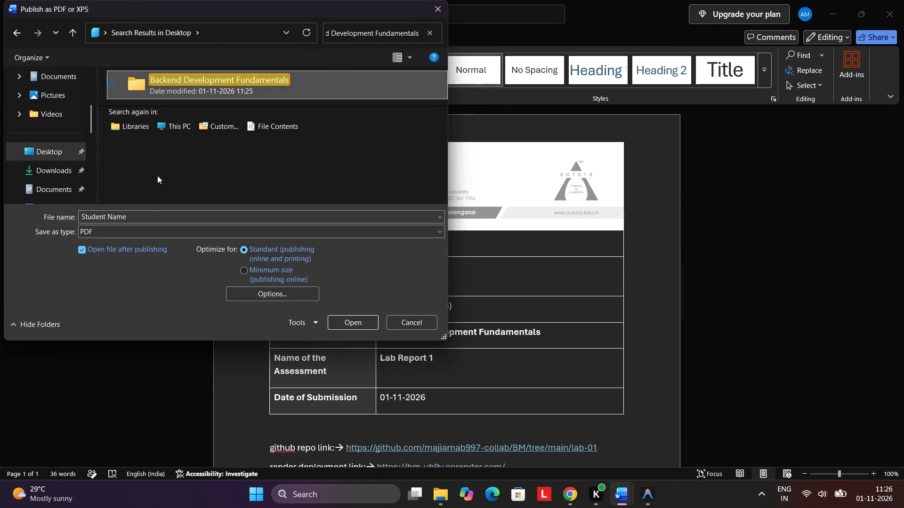
{"action": "double_click", "coordinate": [256, 96]}
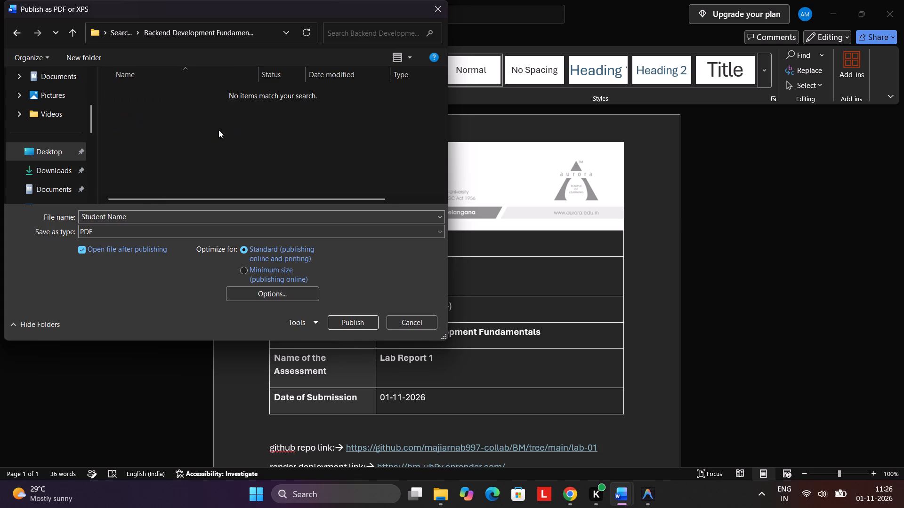
Publish the PDF as Backend Development Fundamentals_lab_1, followed by the registration number's last four digits and the student's first name, separated by underscores.
{"action": "left_click", "coordinate": [137, 215]}
{"action": "double_click", "coordinate": [137, 215]}
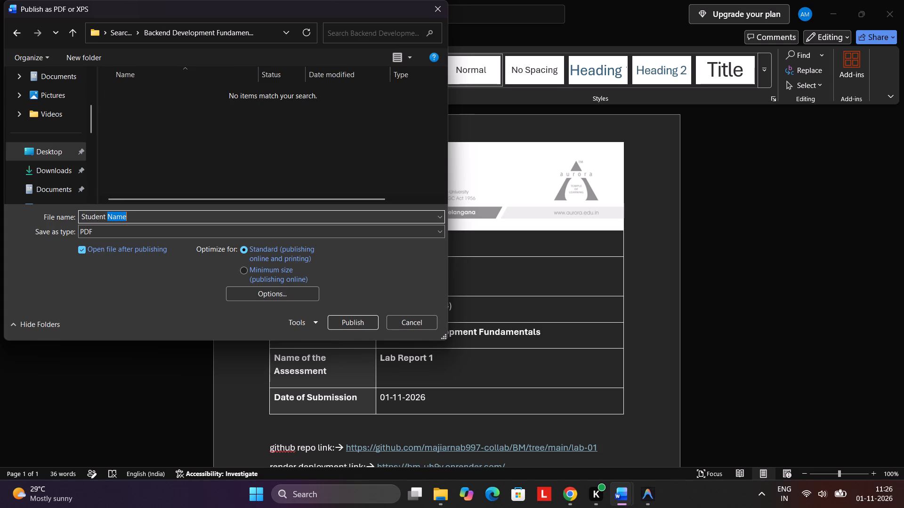
{"action": "left_click", "coordinate": [131, 216]}
{"action": "left_click_drag", "start_coordinate": [131, 216], "coordinate": [83, 215]}
{"action": "key", "text": "ctrl+v"}
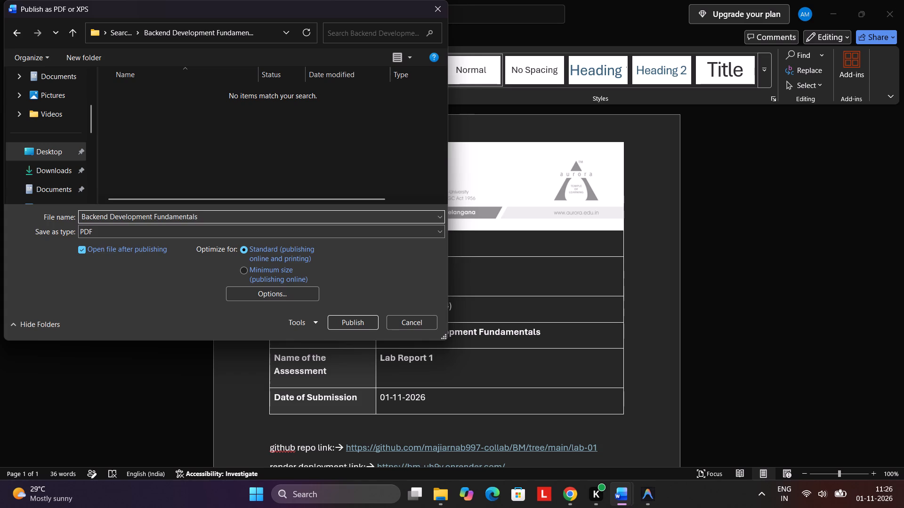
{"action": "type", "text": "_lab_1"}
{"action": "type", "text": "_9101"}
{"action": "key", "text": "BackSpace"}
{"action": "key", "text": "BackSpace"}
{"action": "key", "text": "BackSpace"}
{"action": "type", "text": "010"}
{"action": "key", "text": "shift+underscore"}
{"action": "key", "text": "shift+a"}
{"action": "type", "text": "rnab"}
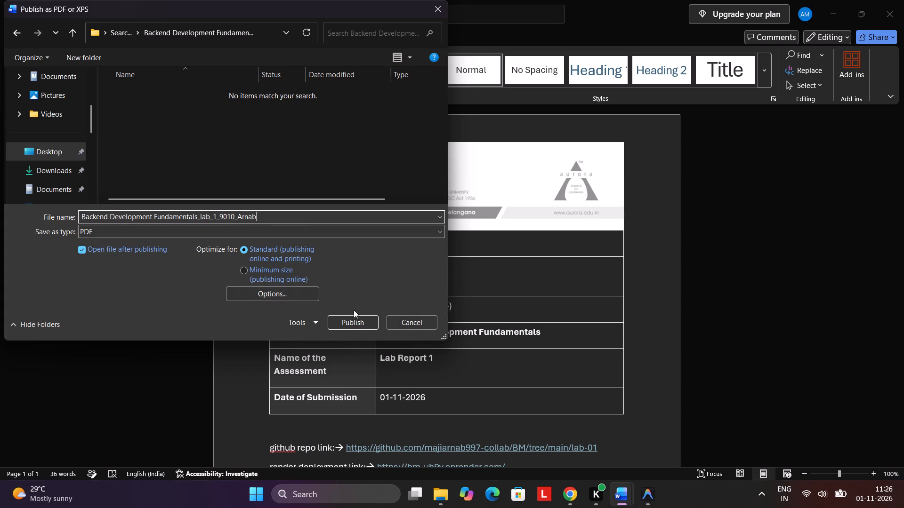
{"action": "left_click", "coordinate": [344, 323]}
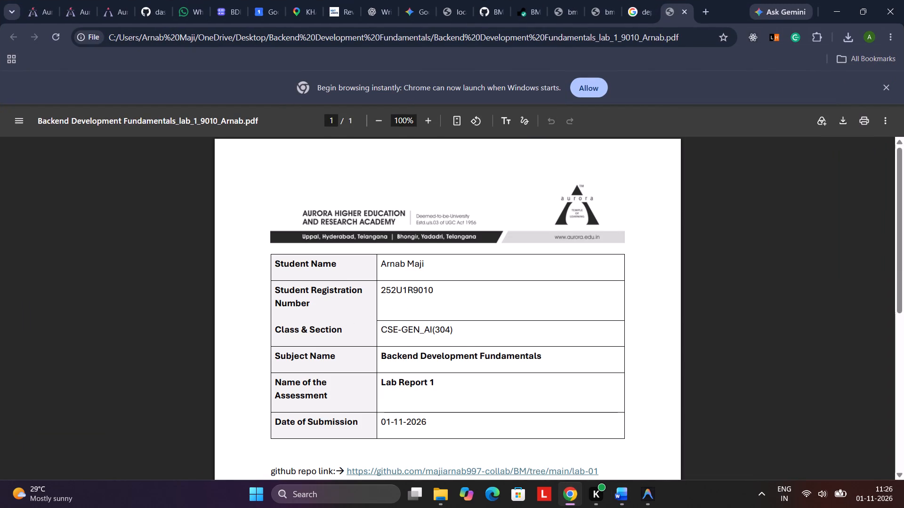
{"action": "scroll", "coordinate": [409, 274], "scroll_direction": "down", "scroll_amount": 2}
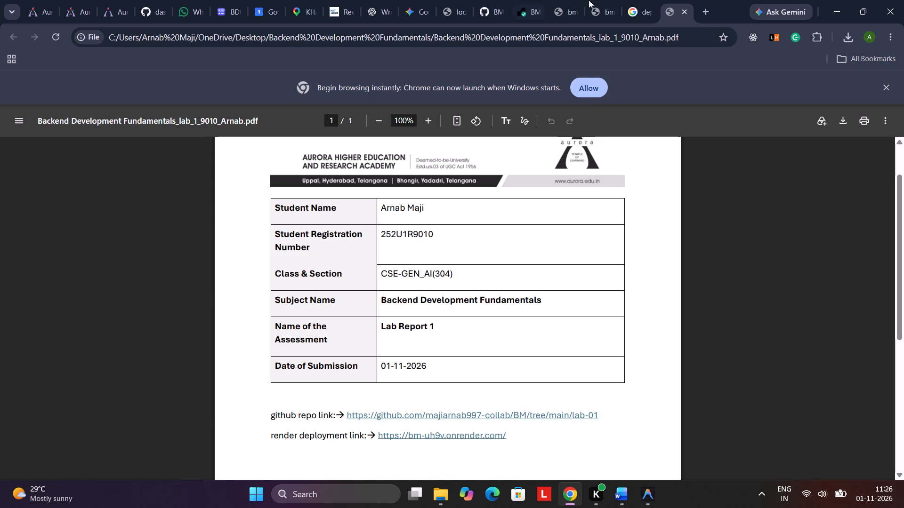
On the Aurora assessments page, upload the PDF from the desktop folder Backend Development Fundamentals as the Lab Report 1 submission.
{"action": "left_click", "coordinate": [109, 16]}
{"action": "scroll", "coordinate": [536, 458], "scroll_direction": "down", "scroll_amount": 3}
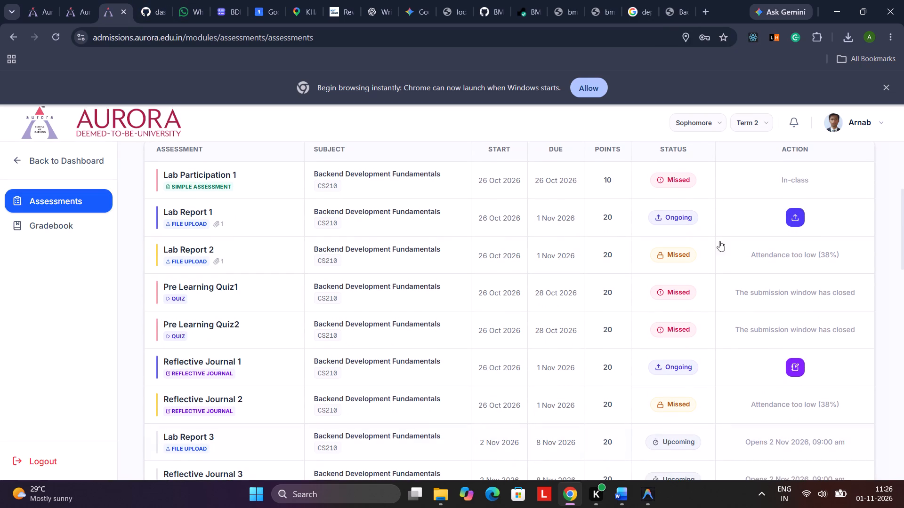
{"action": "left_click", "coordinate": [801, 222]}
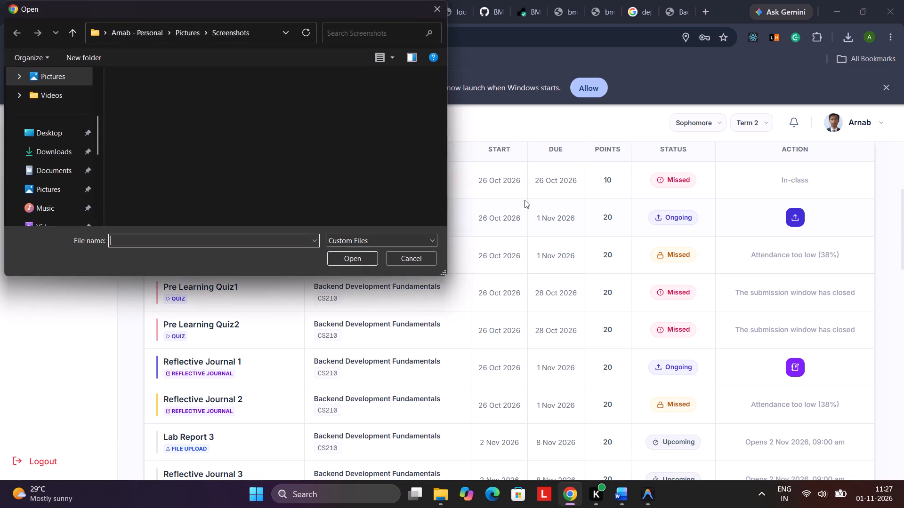
{"action": "left_click", "coordinate": [38, 139]}
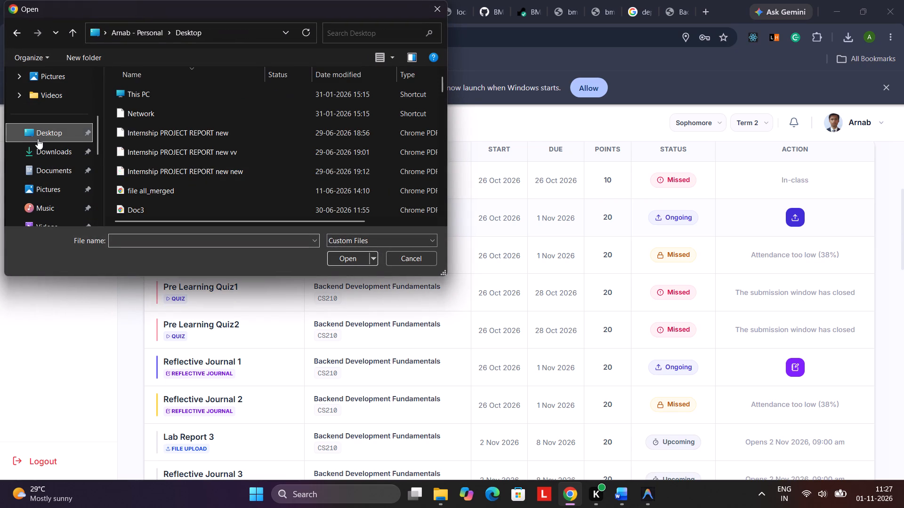
{"action": "left_click", "coordinate": [357, 28]}
{"action": "key", "text": "ctrl+v"}
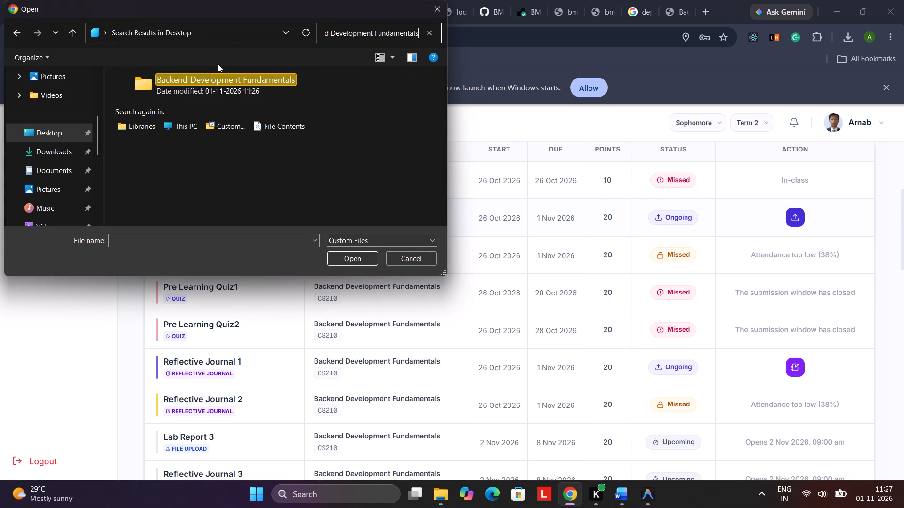
{"action": "double_click", "coordinate": [168, 98]}
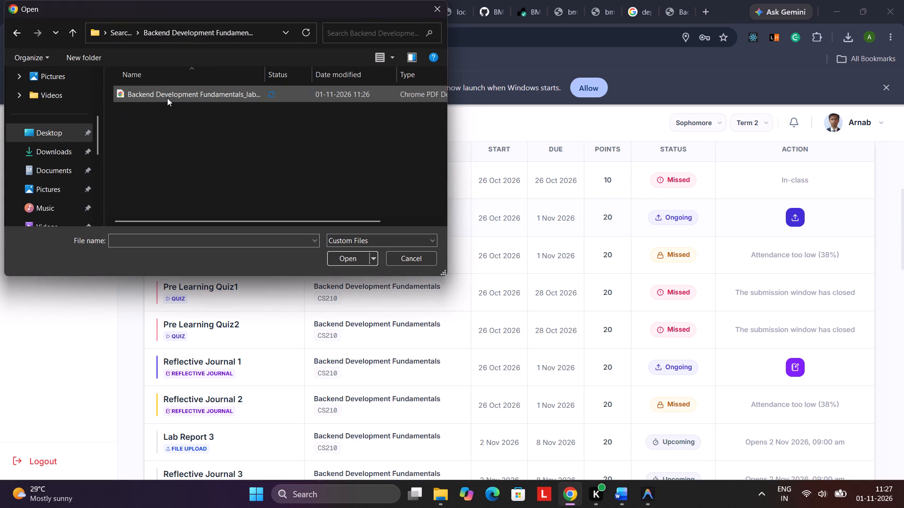
{"action": "left_click", "coordinate": [167, 98]}
{"action": "left_click", "coordinate": [351, 255]}
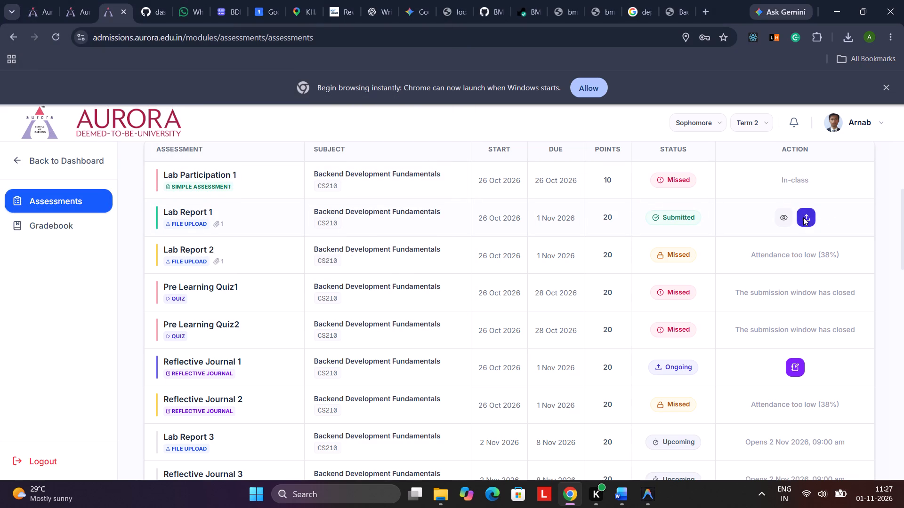
Open the submitted Lab Report 1 file from Aurora and check its student details and links.
{"action": "left_click", "coordinate": [783, 218]}
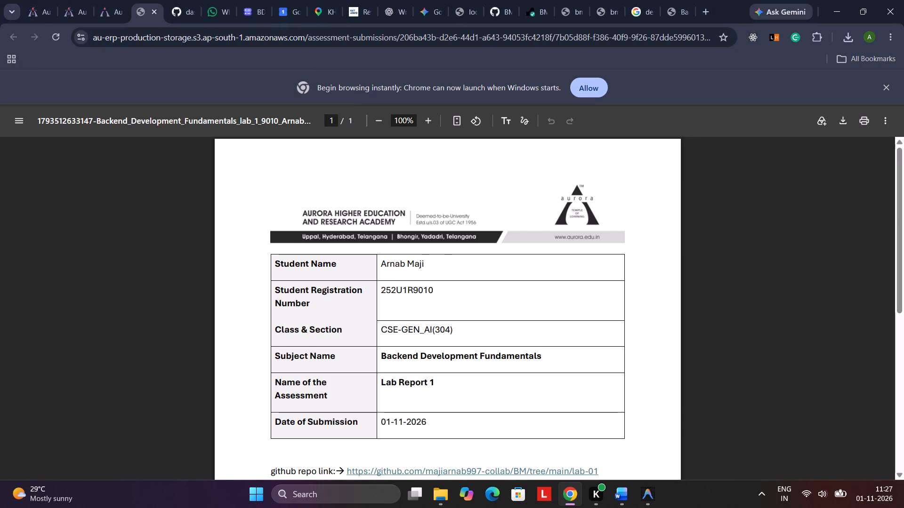
{"action": "scroll", "coordinate": [408, 293], "scroll_direction": "down", "scroll_amount": 1}
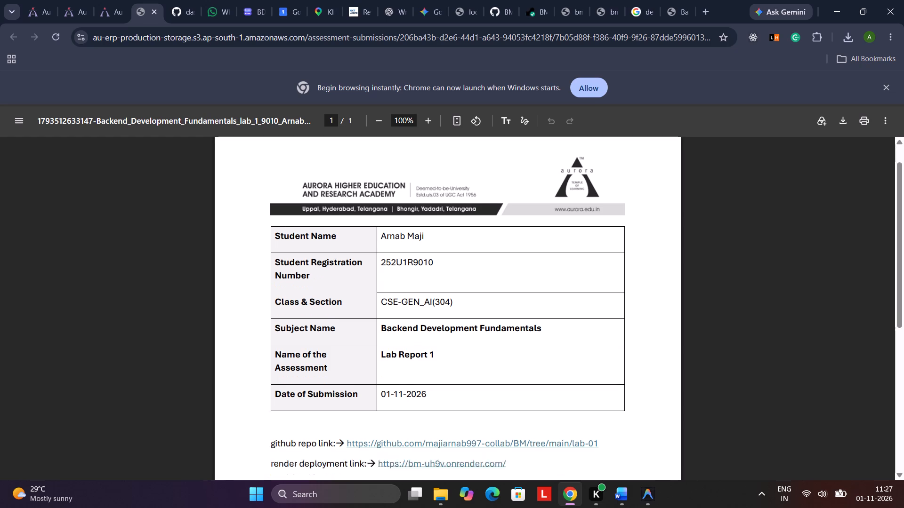
{"action": "scroll", "coordinate": [408, 293], "scroll_direction": "down", "scroll_amount": 3}
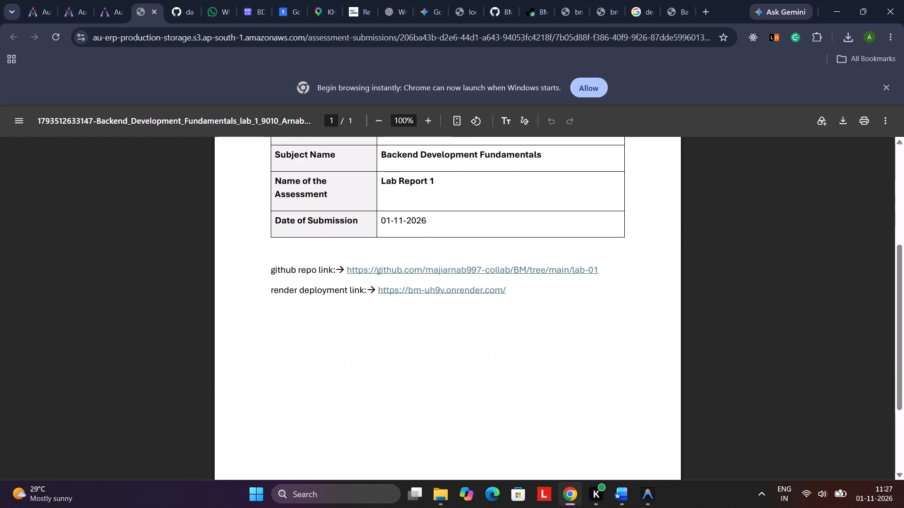
Close both open browser tabs showing the bm-uh9v.onrender.com deployment.
{"action": "scroll", "coordinate": [408, 293], "scroll_direction": "down", "scroll_amount": 1}
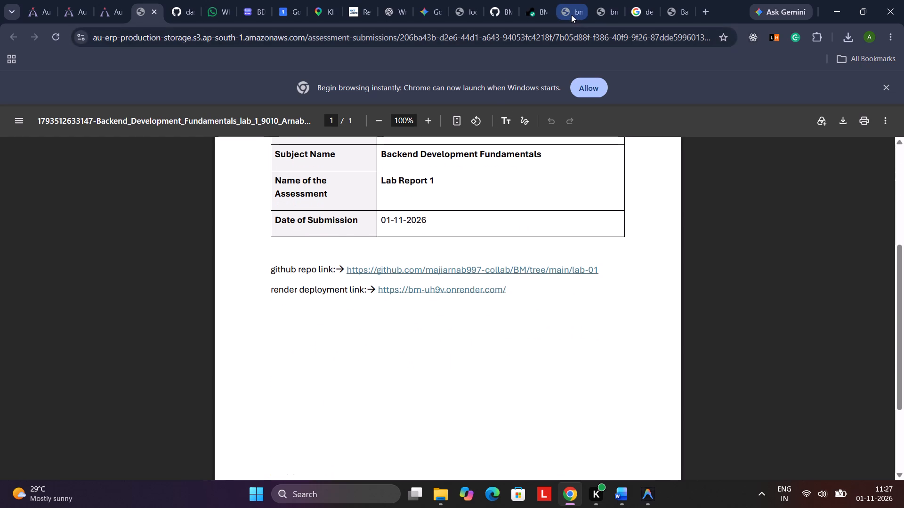
{"action": "left_click", "coordinate": [571, 15]}
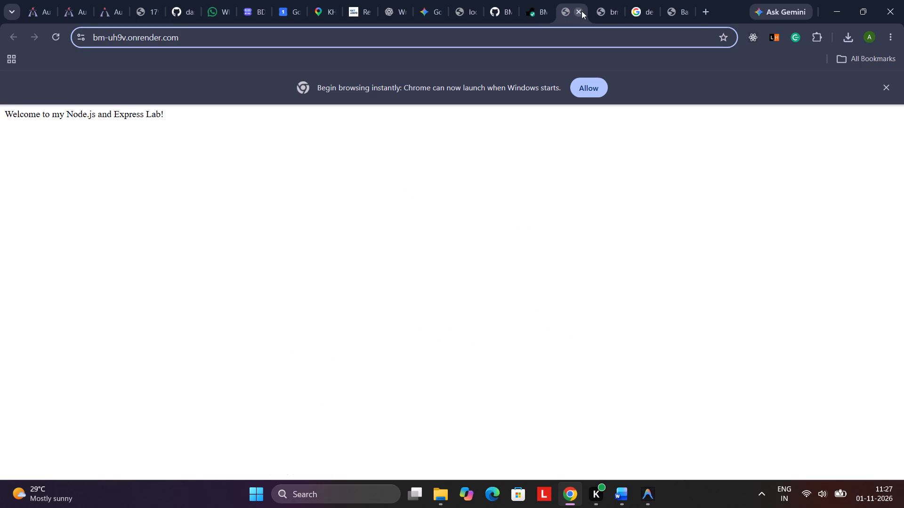
{"action": "left_click", "coordinate": [574, 12]}
{"action": "left_click", "coordinate": [574, 12]}
Return to the Aurora assessments page and check the Lab Report 1 submission status among the Backend Development Fundamentals assessments.
{"action": "left_click", "coordinate": [613, 5]}
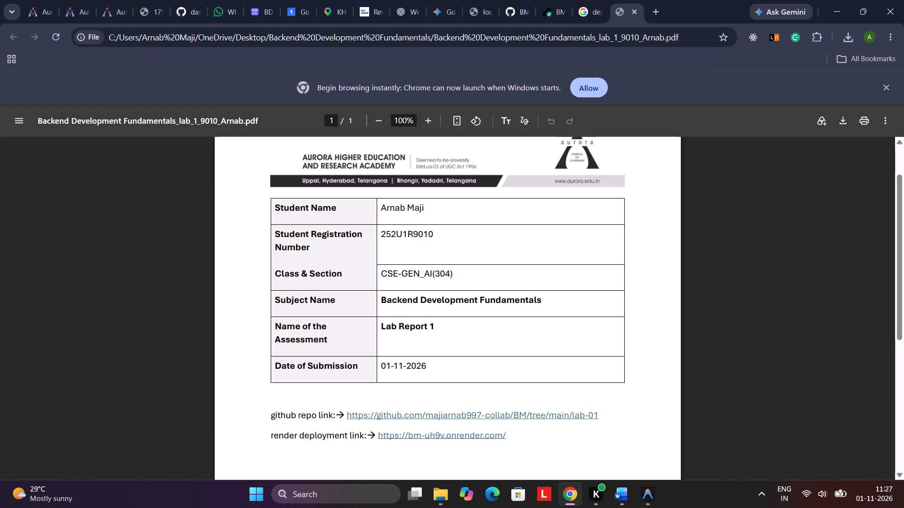
{"action": "left_click", "coordinate": [115, 2]}
{"action": "scroll", "coordinate": [395, 259], "scroll_direction": "up", "scroll_amount": 1}
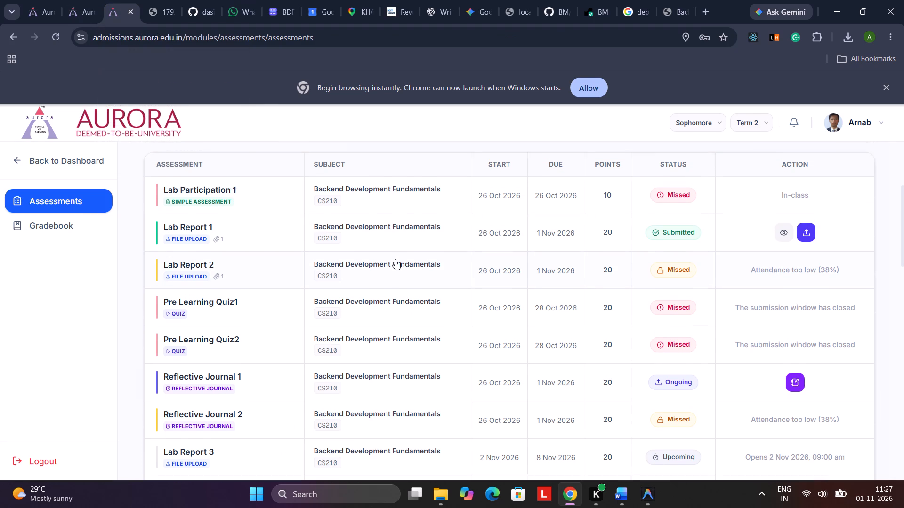
{"action": "scroll", "coordinate": [395, 259], "scroll_direction": "up", "scroll_amount": 1}
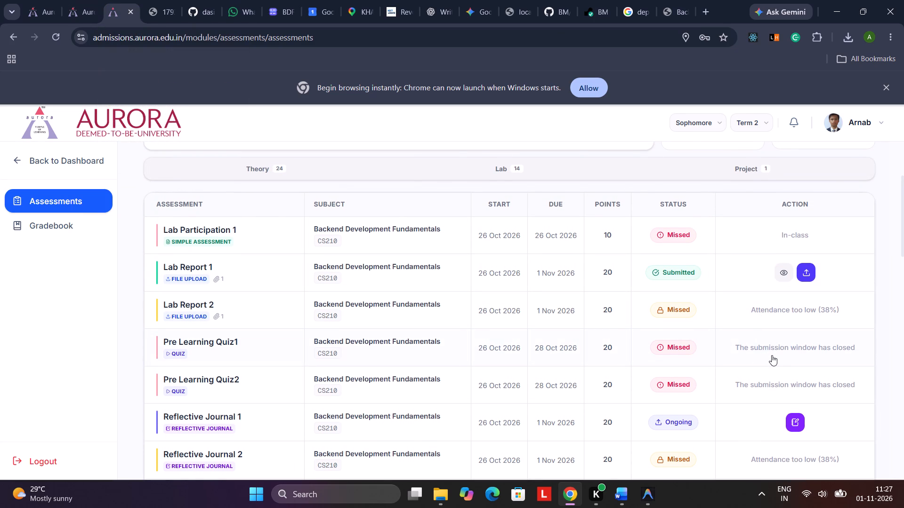
{"action": "scroll", "coordinate": [772, 355], "scroll_direction": "down", "scroll_amount": 2}
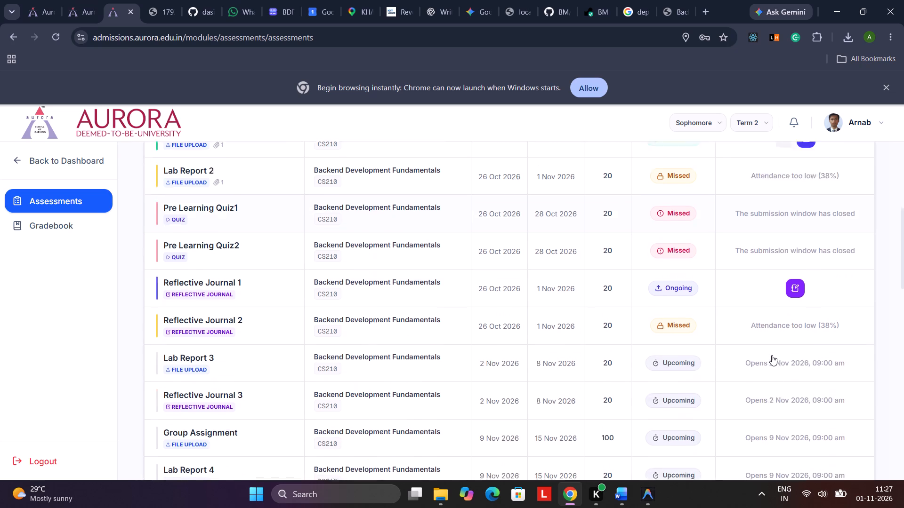
{"action": "scroll", "coordinate": [772, 355], "scroll_direction": "down", "scroll_amount": 2}
{"action": "scroll", "coordinate": [772, 355], "scroll_direction": "up", "scroll_amount": 3}
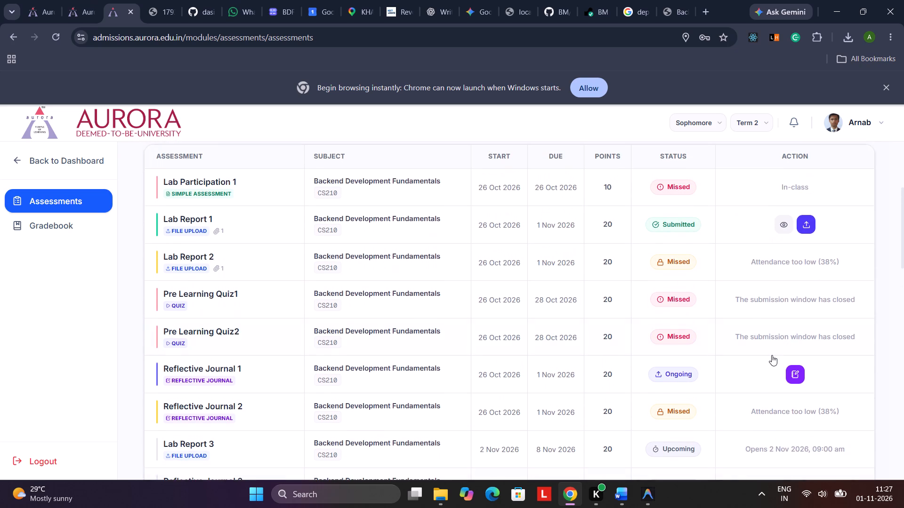
{"action": "scroll", "coordinate": [772, 355], "scroll_direction": "up", "scroll_amount": 2}
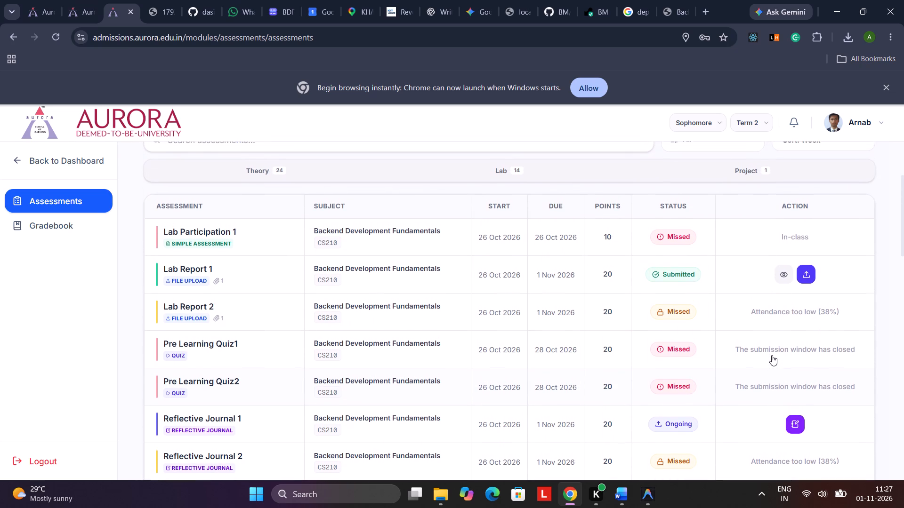
{"action": "scroll", "coordinate": [772, 355], "scroll_direction": "up", "scroll_amount": 2}
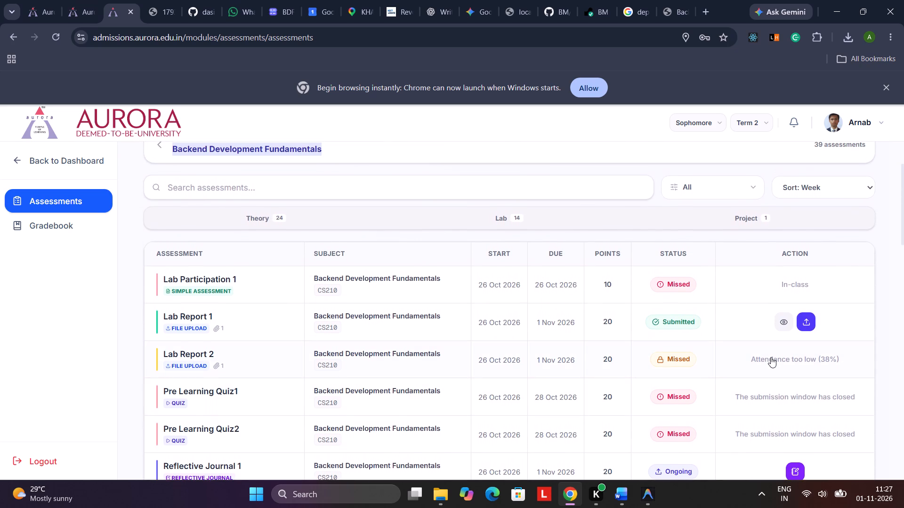
{"action": "scroll", "coordinate": [771, 357], "scroll_direction": "up", "scroll_amount": 5}
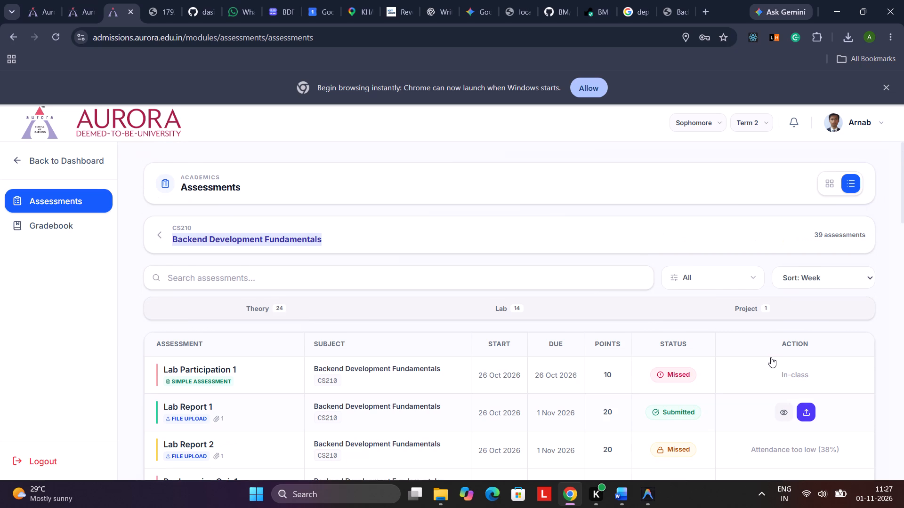
{"action": "left_click", "coordinate": [594, 245]}
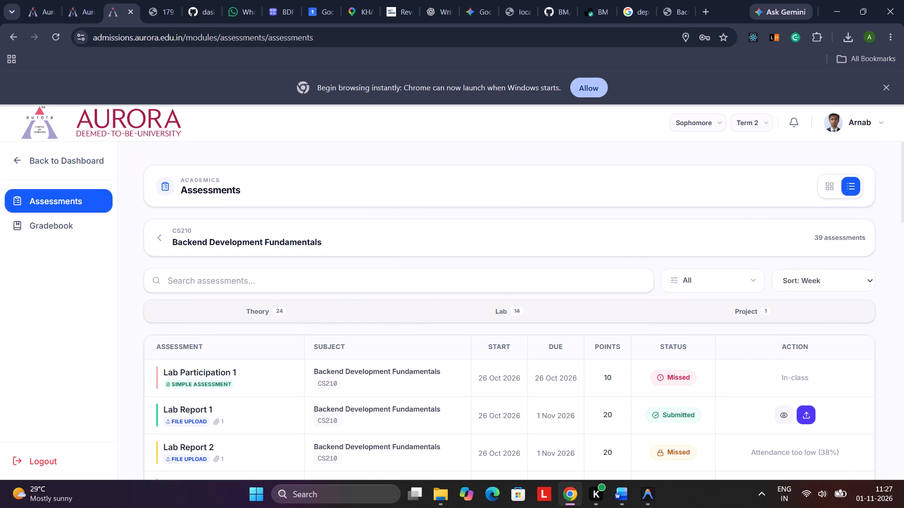
Look through the remaining Backend Development Fundamentals assessments to the end of the list, examining their due dates and statuses.
{"action": "scroll", "coordinate": [688, 342], "scroll_direction": "down", "scroll_amount": 3}
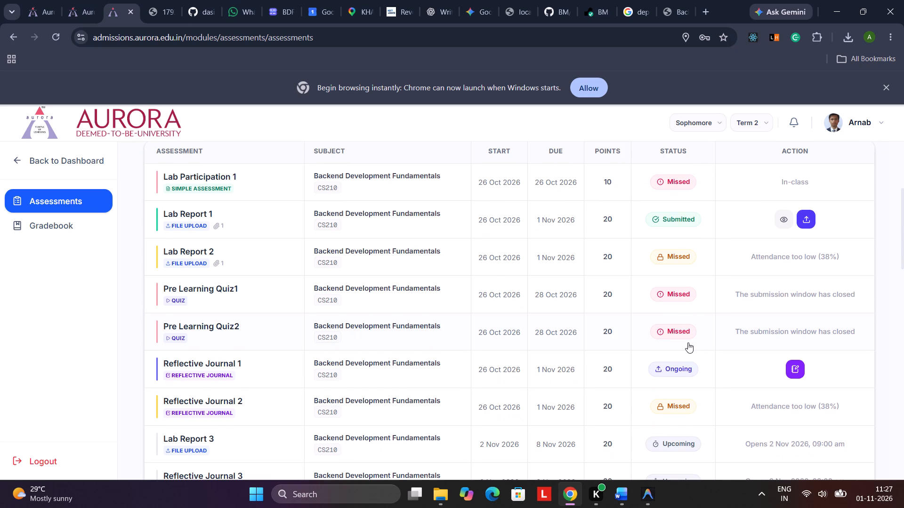
{"action": "scroll", "coordinate": [660, 395], "scroll_direction": "down", "scroll_amount": 5}
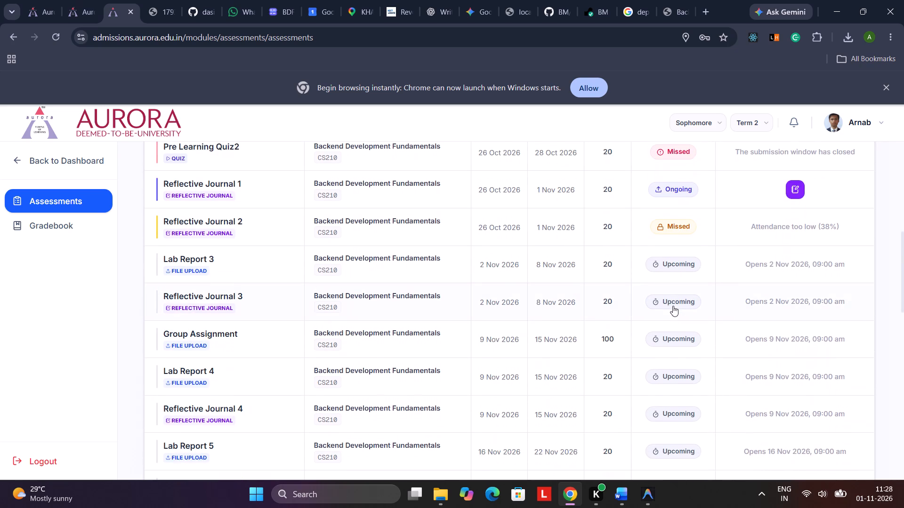
{"action": "scroll", "coordinate": [673, 306], "scroll_direction": "down", "scroll_amount": 14}
{"action": "scroll", "coordinate": [673, 306], "scroll_direction": "up", "scroll_amount": 2}
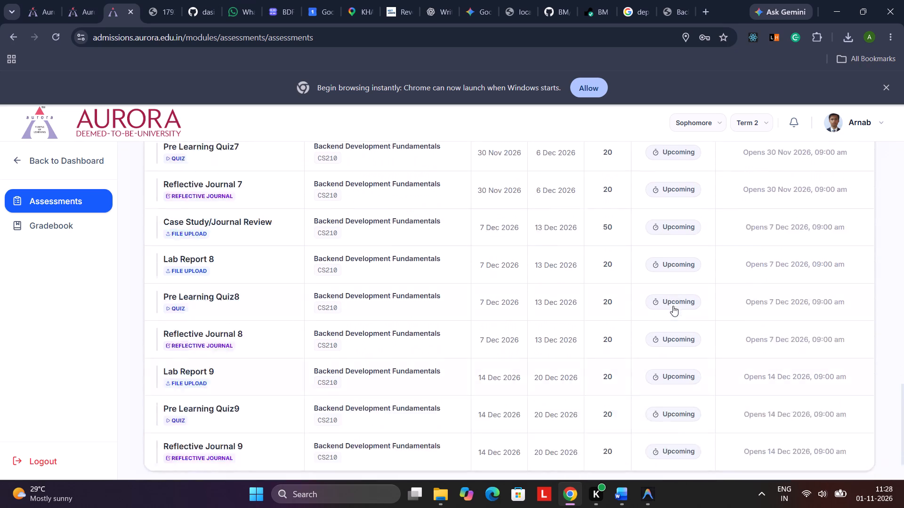
{"action": "scroll", "coordinate": [673, 306], "scroll_direction": "up", "scroll_amount": 2}
{"action": "scroll", "coordinate": [673, 306], "scroll_direction": "down", "scroll_amount": 5}
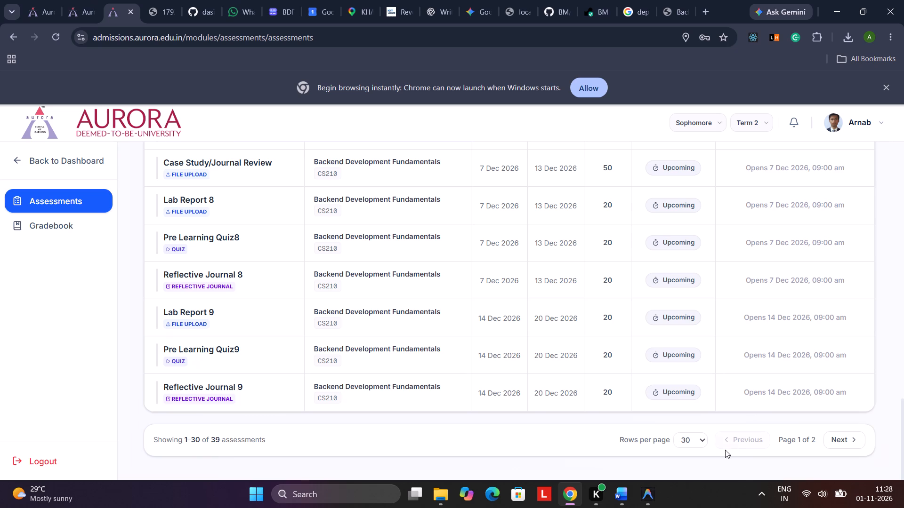
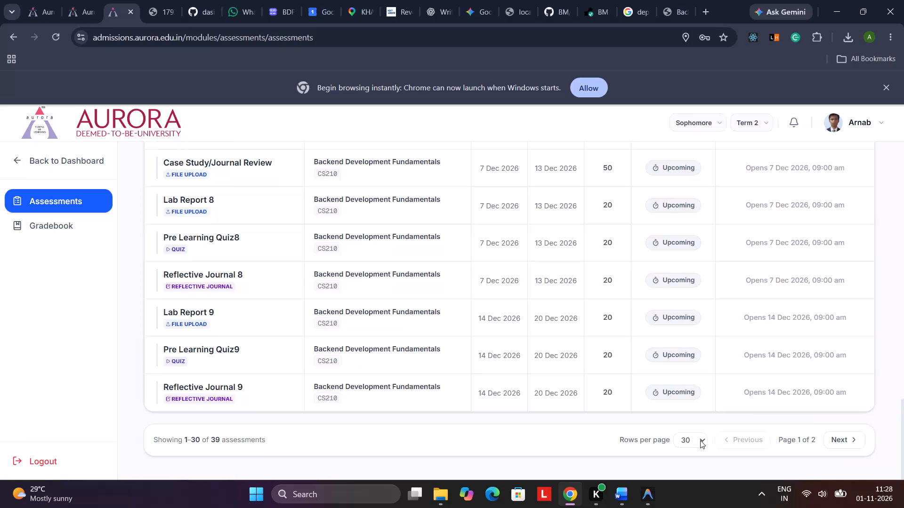
Set the Backend Development Fundamentals assessments list to show 150 rows per page.
{"action": "left_click", "coordinate": [700, 440]}
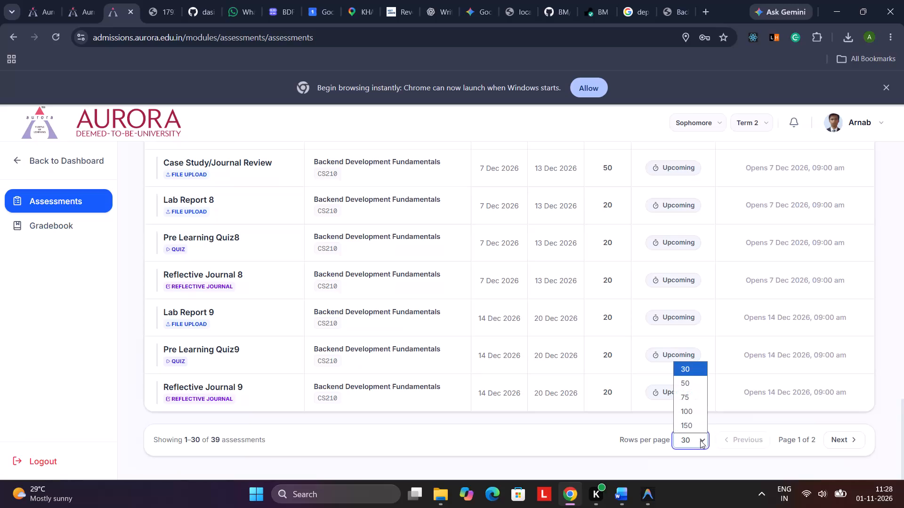
{"action": "left_click", "coordinate": [692, 426]}
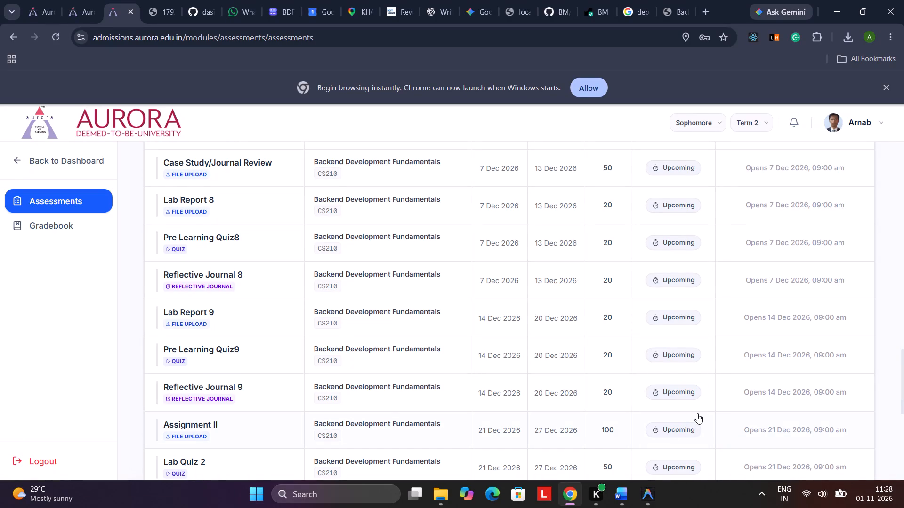
Look through the full Backend Development Fundamentals assessments list, examining the dates, points and statuses down to the last entry.
{"action": "scroll", "coordinate": [697, 413], "scroll_direction": "down", "scroll_amount": 9}
{"action": "scroll", "coordinate": [700, 431], "scroll_direction": "up", "scroll_amount": 4}
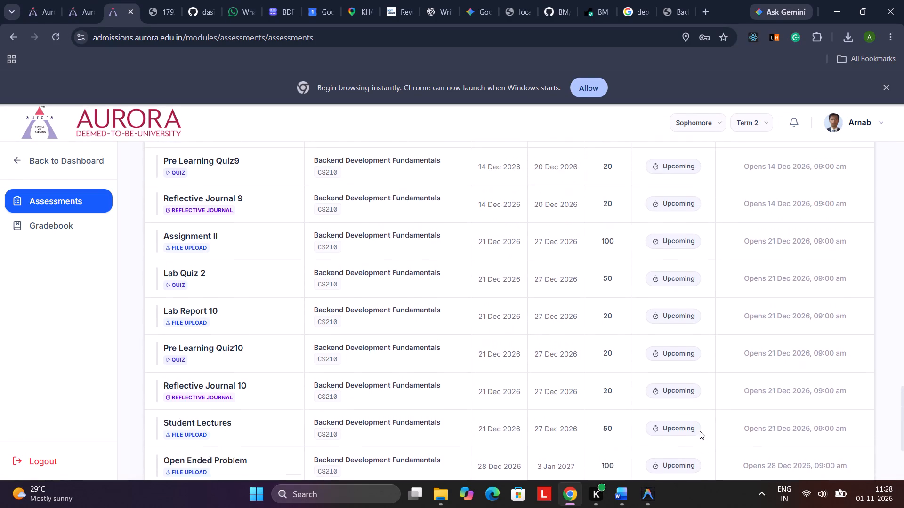
{"action": "scroll", "coordinate": [700, 431], "scroll_direction": "up", "scroll_amount": 2}
{"action": "scroll", "coordinate": [700, 431], "scroll_direction": "down", "scroll_amount": 2}
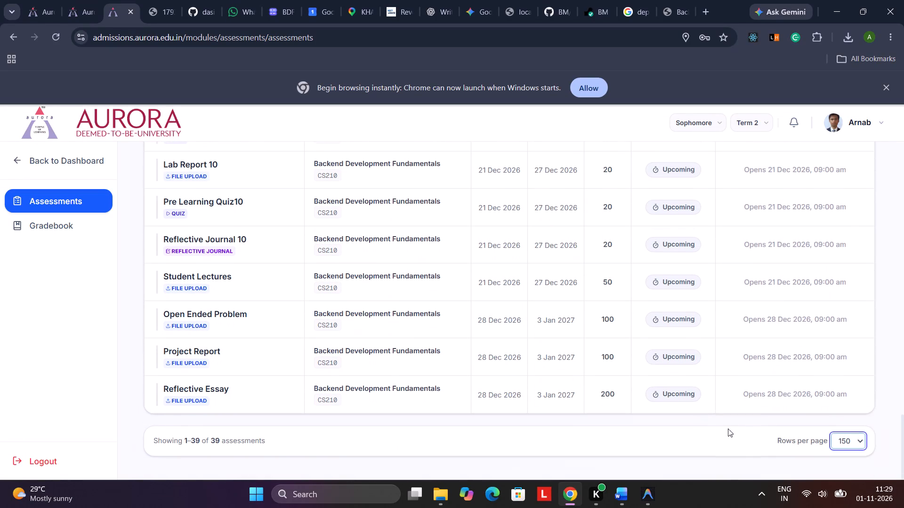
{"action": "scroll", "coordinate": [707, 380], "scroll_direction": "up", "scroll_amount": 1}
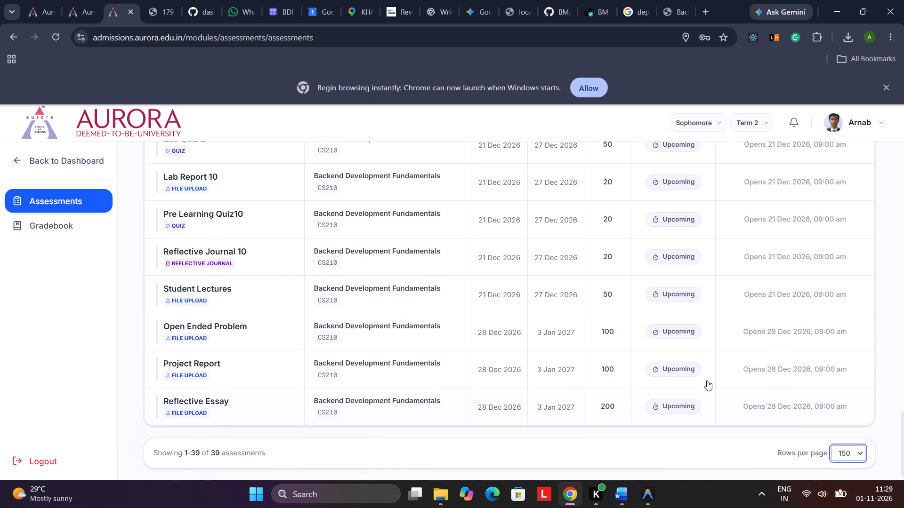
{"action": "scroll", "coordinate": [707, 380], "scroll_direction": "up", "scroll_amount": 6}
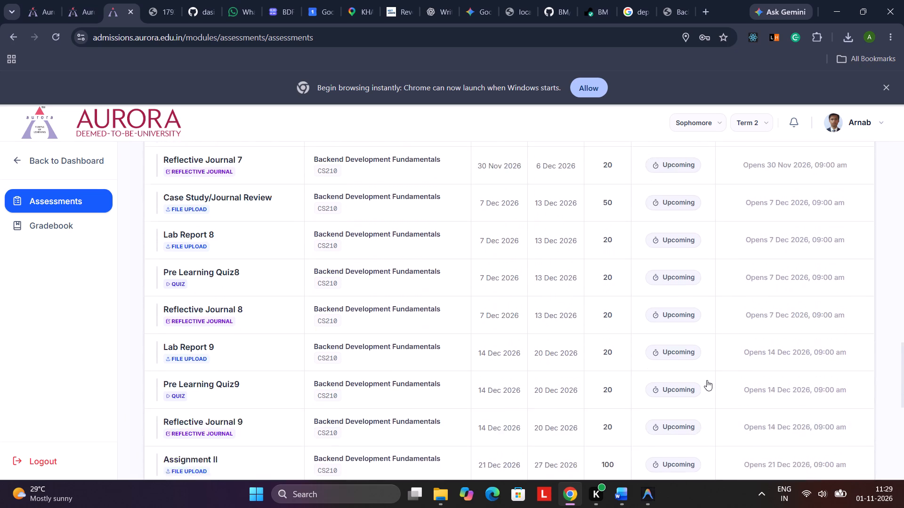
{"action": "scroll", "coordinate": [707, 380], "scroll_direction": "up", "scroll_amount": 6}
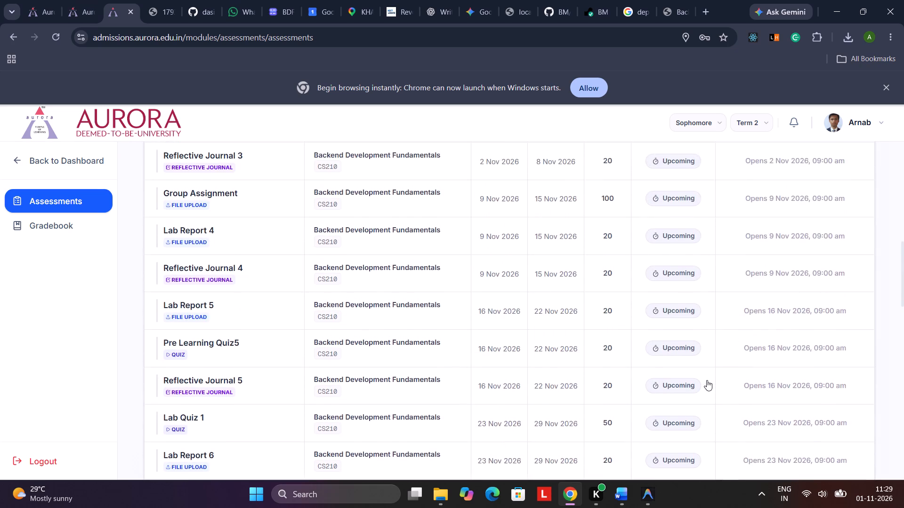
{"action": "scroll", "coordinate": [707, 380], "scroll_direction": "up", "scroll_amount": 3}
{"action": "scroll", "coordinate": [707, 380], "scroll_direction": "down", "scroll_amount": 5}
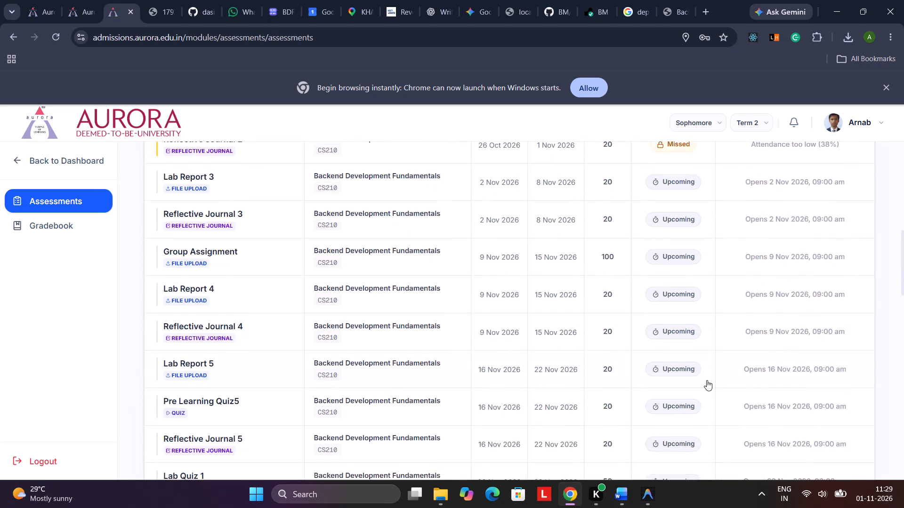
{"action": "scroll", "coordinate": [707, 380], "scroll_direction": "down", "scroll_amount": 5}
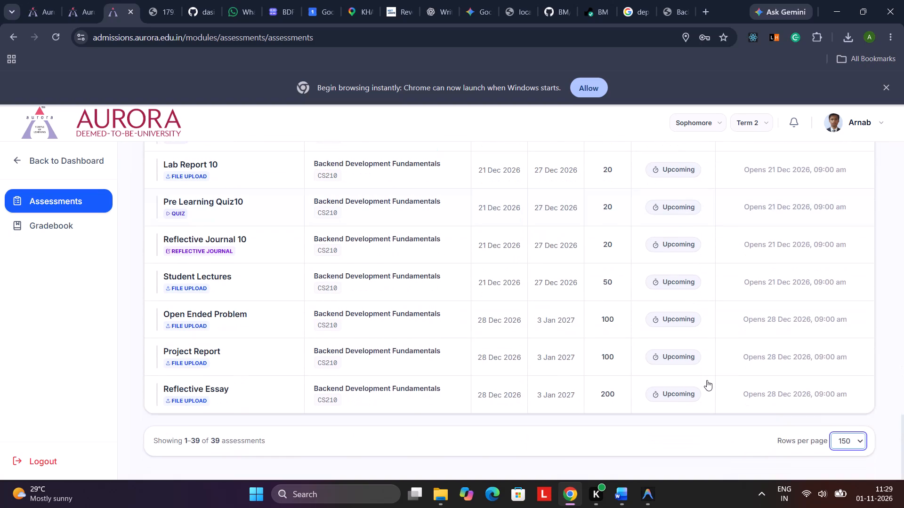
Open the Gradebook and look across the assessment columns and down the subject list for recorded marks.
{"action": "left_click", "coordinate": [56, 227]}
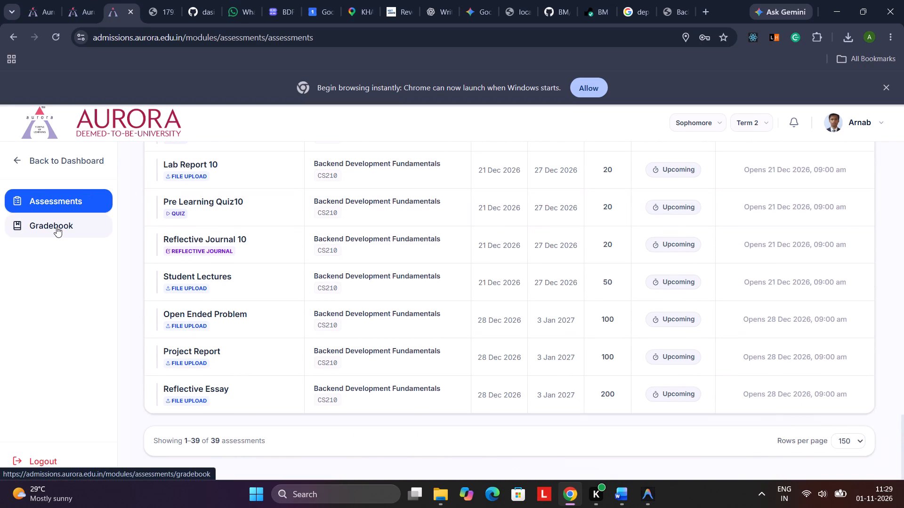
{"action": "scroll", "coordinate": [573, 321], "scroll_direction": "left", "scroll_amount": 11}
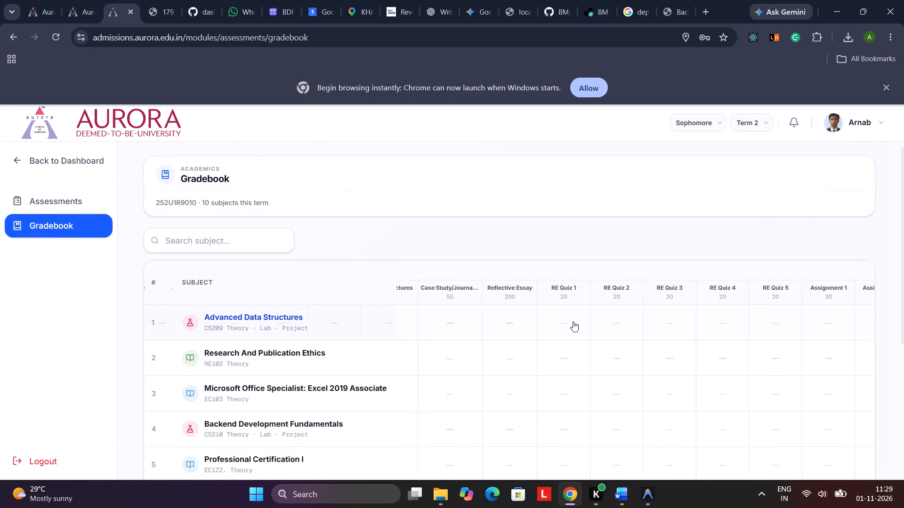
{"action": "scroll", "coordinate": [573, 321], "scroll_direction": "left", "scroll_amount": 10}
{"action": "scroll", "coordinate": [573, 321], "scroll_direction": "down", "scroll_amount": 2}
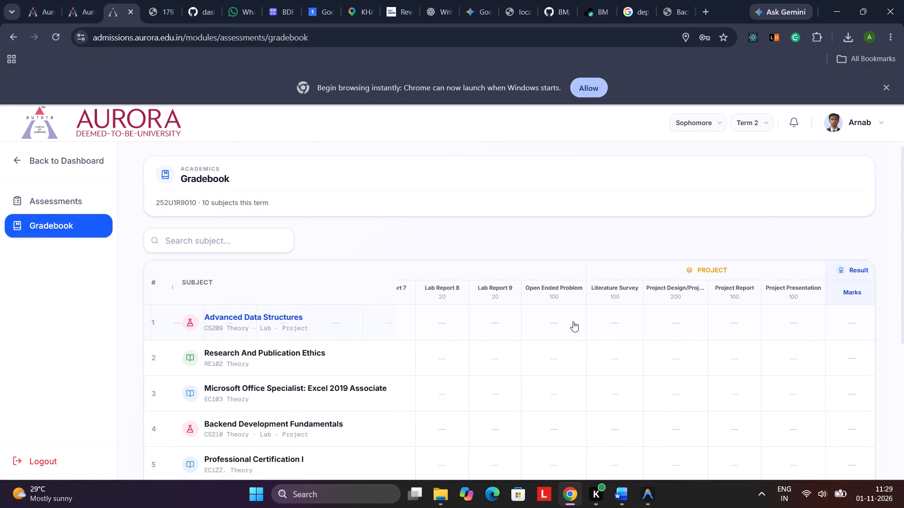
{"action": "scroll", "coordinate": [573, 321], "scroll_direction": "down", "scroll_amount": 1}
{"action": "scroll", "coordinate": [644, 214], "scroll_direction": "down", "scroll_amount": 3}
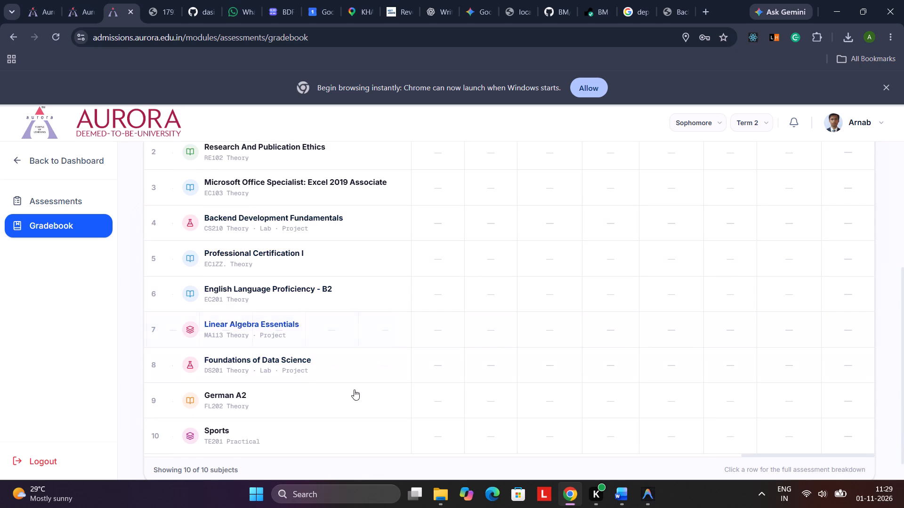
Open the German A2 assessment breakdown in the Gradebook, check its maximum marks and recorded marks, and close it.
{"action": "left_click", "coordinate": [513, 401]}
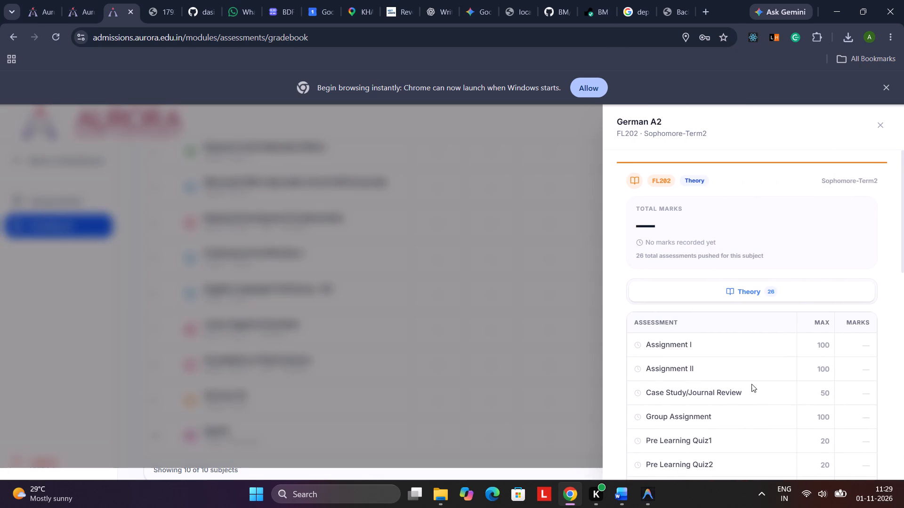
{"action": "scroll", "coordinate": [784, 386], "scroll_direction": "down", "scroll_amount": 8}
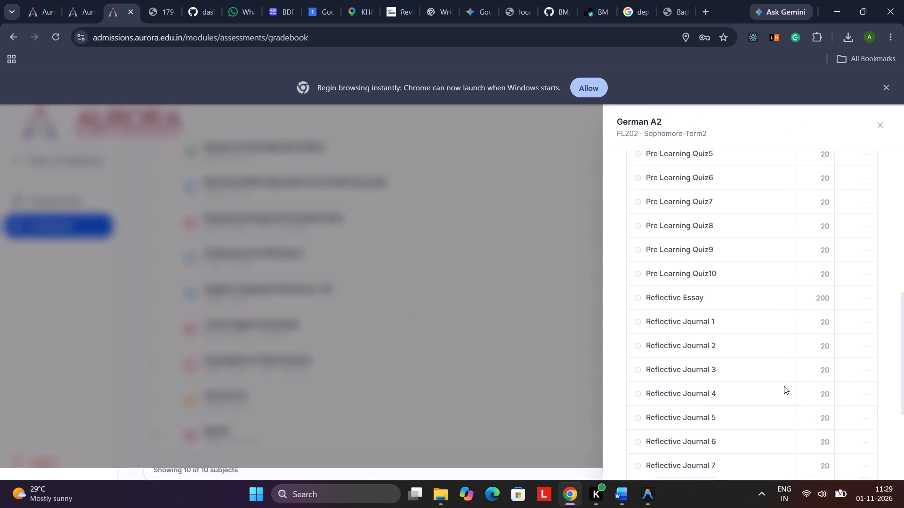
{"action": "scroll", "coordinate": [784, 386], "scroll_direction": "down", "scroll_amount": 4}
{"action": "scroll", "coordinate": [784, 386], "scroll_direction": "up", "scroll_amount": 6}
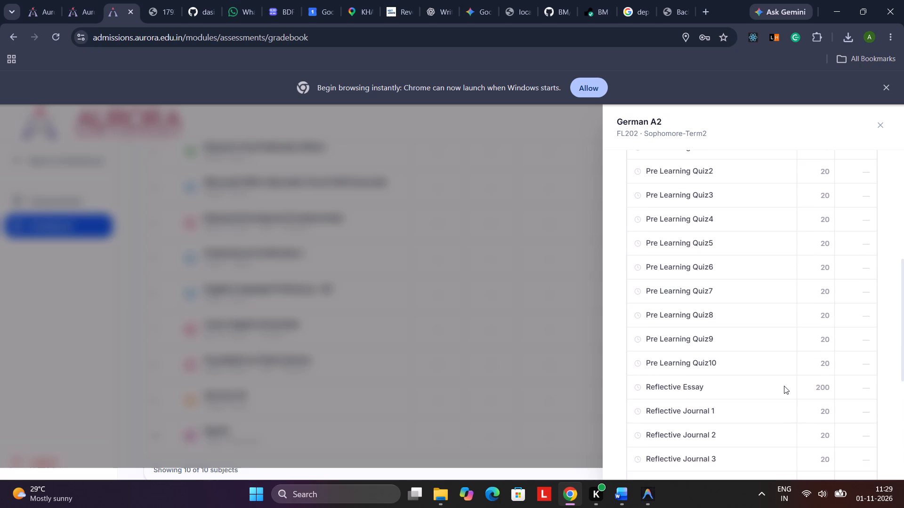
{"action": "scroll", "coordinate": [784, 386], "scroll_direction": "up", "scroll_amount": 6}
{"action": "left_click", "coordinate": [444, 397]}
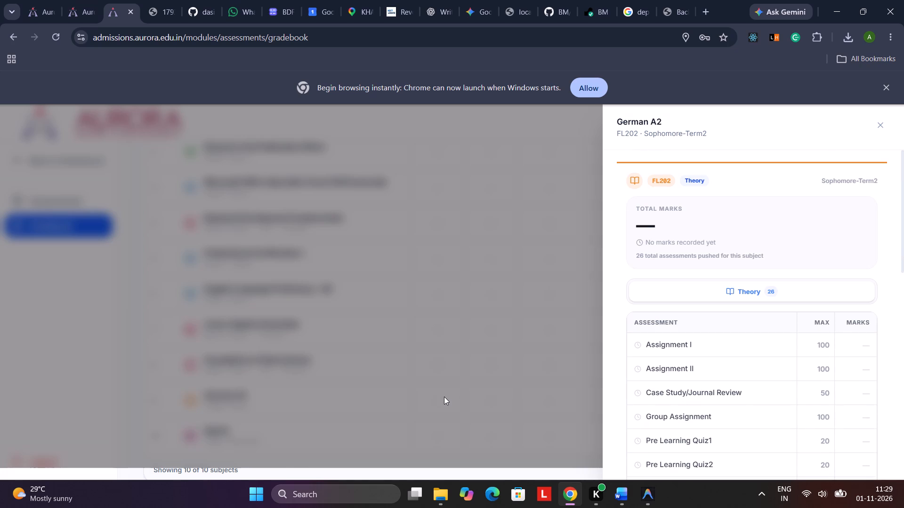
Return to the Assessments subject overview and compare the due and ongoing assessments on the subject cards.
{"action": "left_click", "coordinate": [24, 206]}
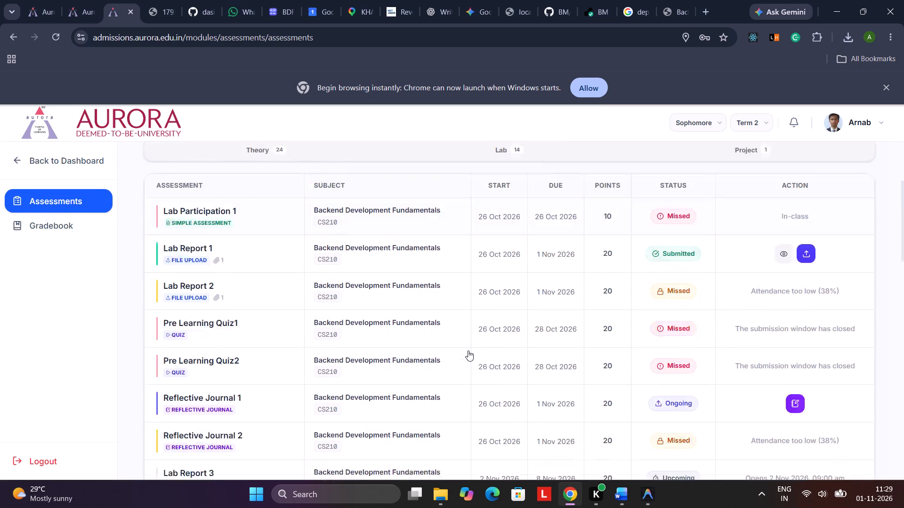
{"action": "left_click", "coordinate": [161, 239]}
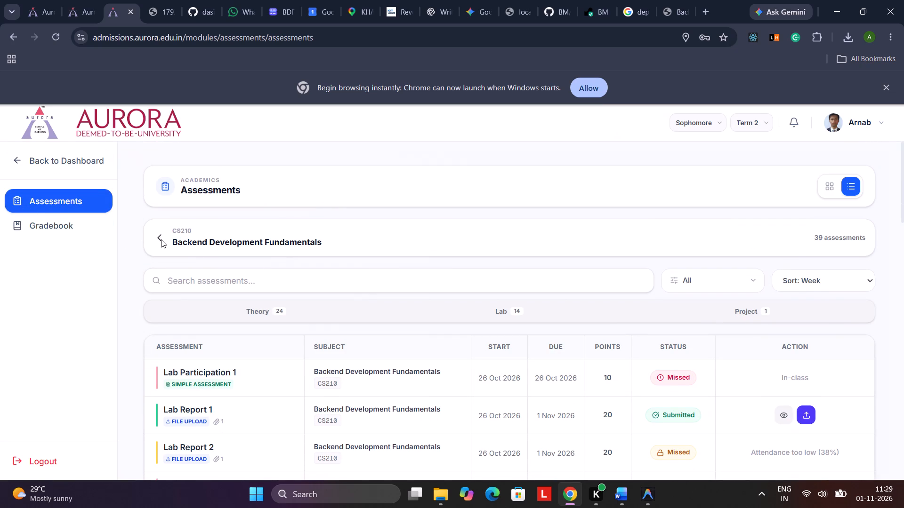
{"action": "scroll", "coordinate": [488, 340], "scroll_direction": "down", "scroll_amount": 1}
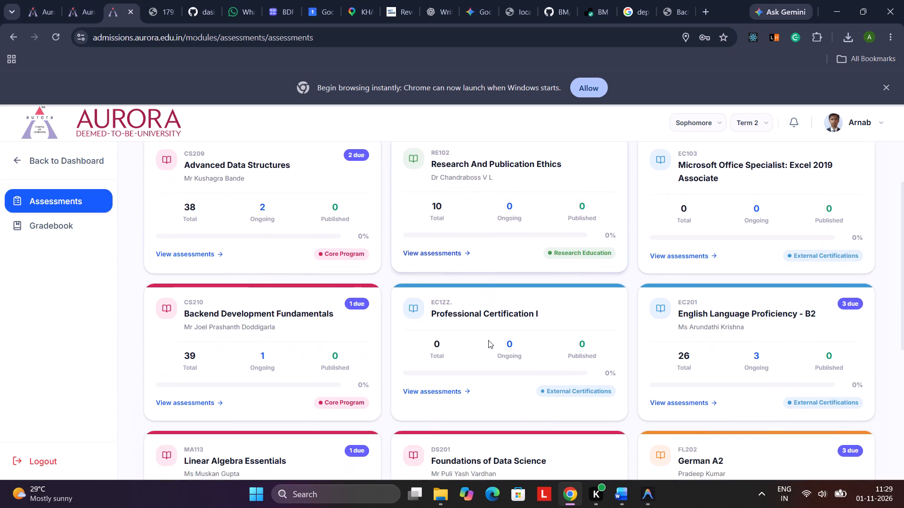
{"action": "scroll", "coordinate": [488, 340], "scroll_direction": "down", "scroll_amount": 1}
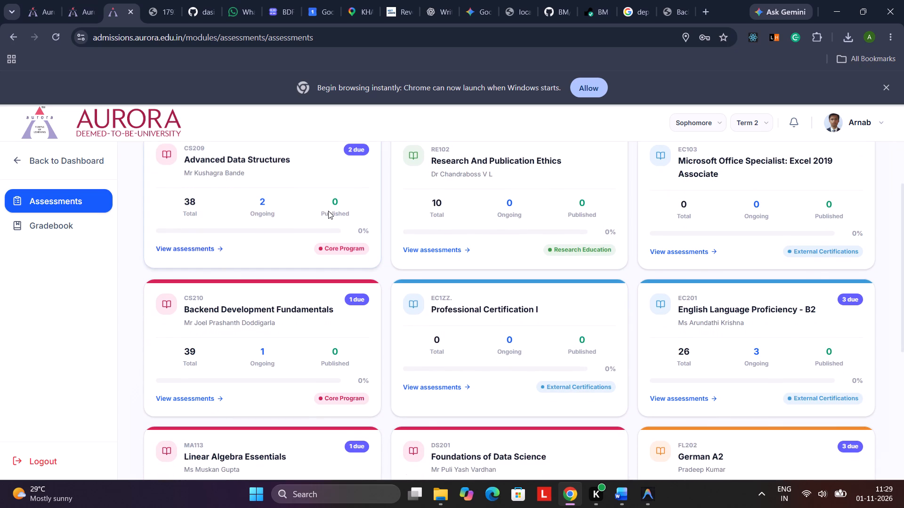
{"action": "scroll", "coordinate": [328, 211], "scroll_direction": "up", "scroll_amount": 1}
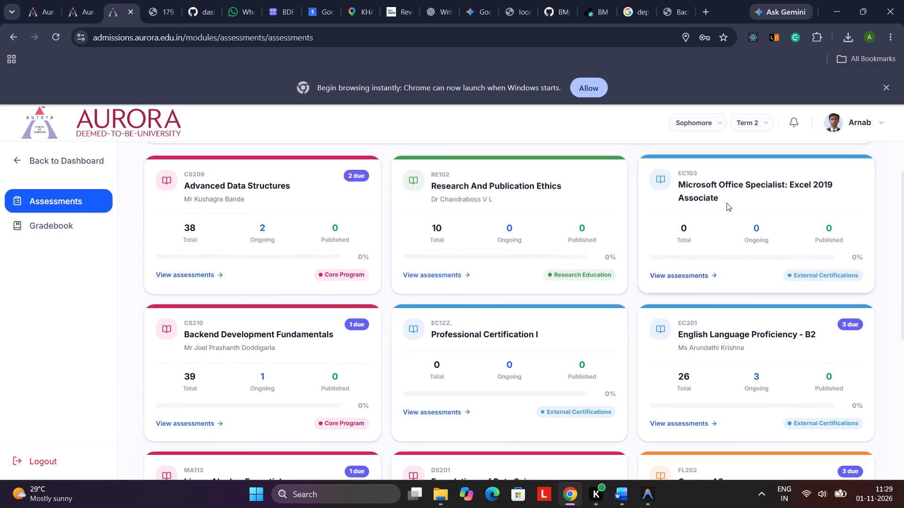
{"action": "scroll", "coordinate": [694, 303], "scroll_direction": "down", "scroll_amount": 1}
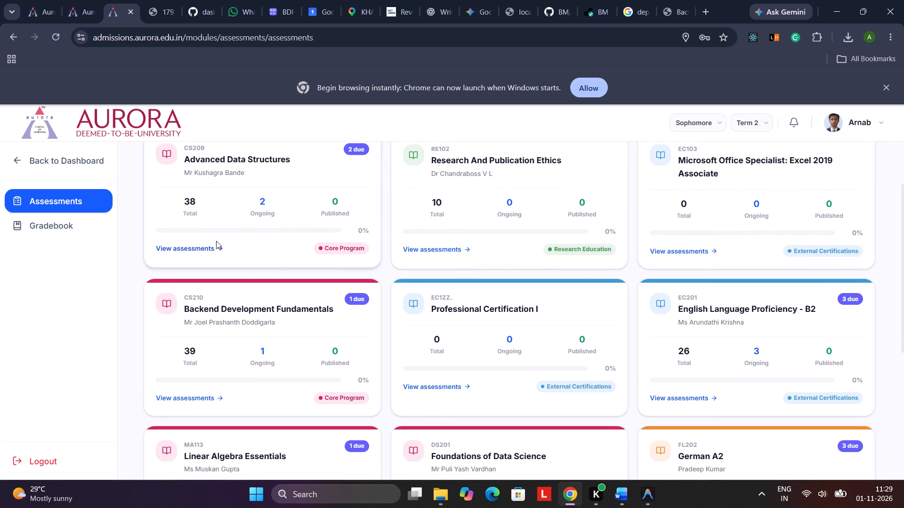
Open the Advanced Data Structures assessments, check their due dates and statuses, and return to the subject overview.
{"action": "left_click", "coordinate": [200, 249]}
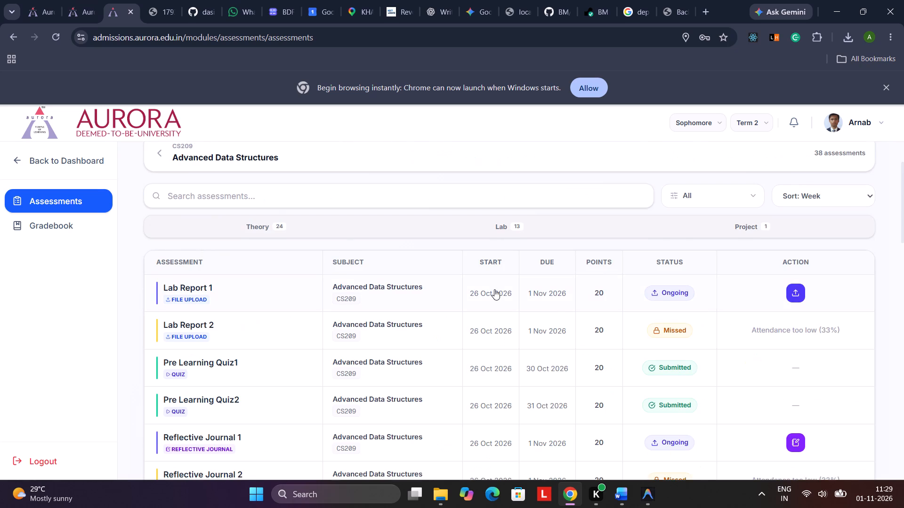
{"action": "scroll", "coordinate": [494, 289], "scroll_direction": "down", "scroll_amount": 2}
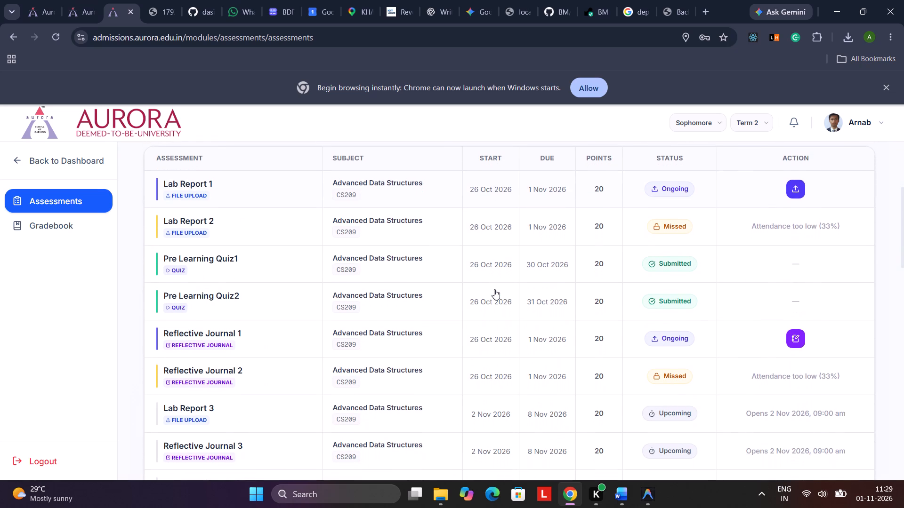
{"action": "scroll", "coordinate": [494, 289], "scroll_direction": "down", "scroll_amount": 1}
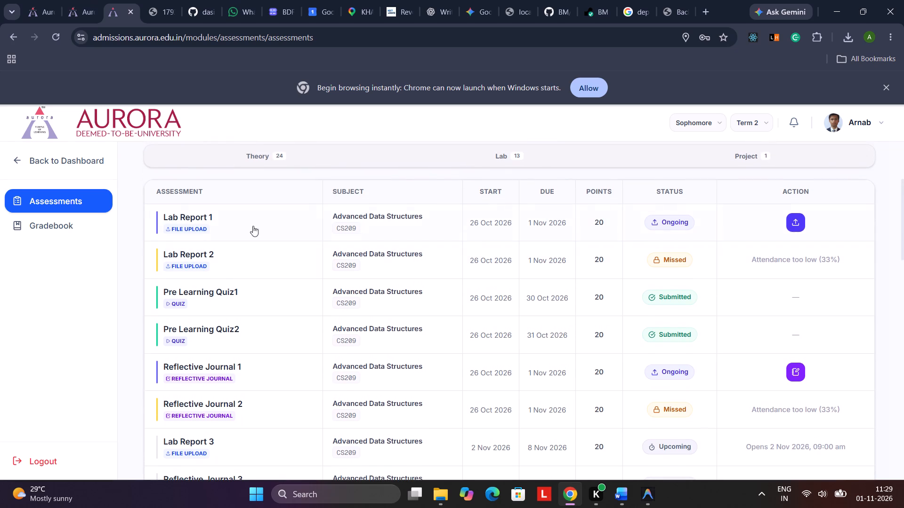
{"action": "scroll", "coordinate": [242, 225], "scroll_direction": "up", "scroll_amount": 5}
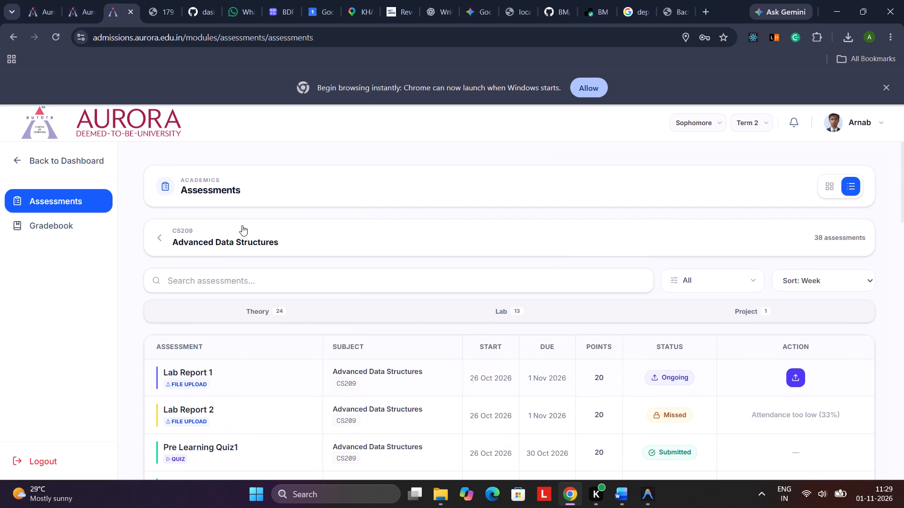
{"action": "left_click", "coordinate": [159, 236]}
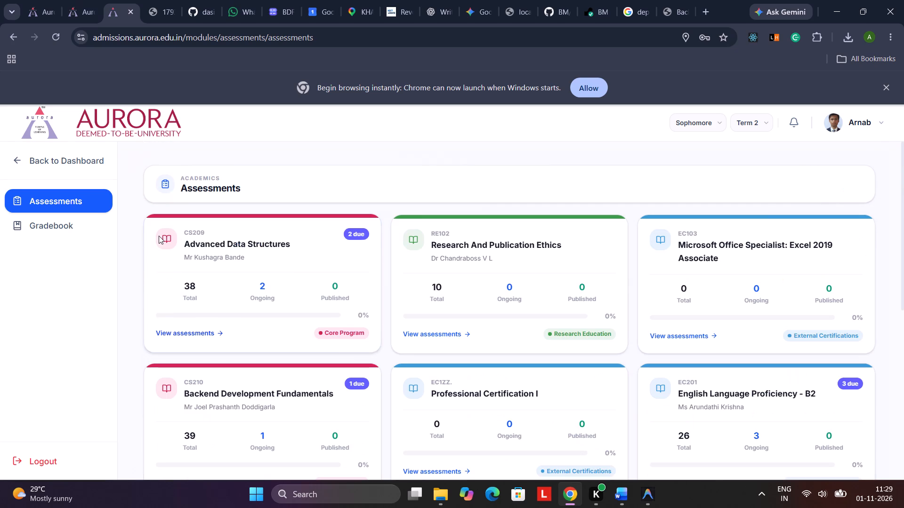
Open the English Language Proficiency - B2 assessments and view the Pre Learning Quiz1 start details, cancelling without starting the quiz.
{"action": "scroll", "coordinate": [341, 311], "scroll_direction": "down", "scroll_amount": 4}
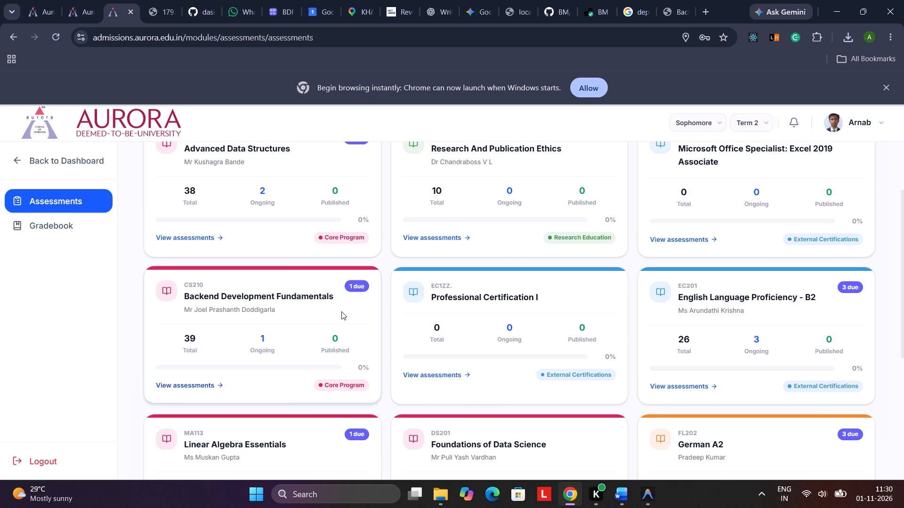
{"action": "scroll", "coordinate": [341, 311], "scroll_direction": "down", "scroll_amount": 3}
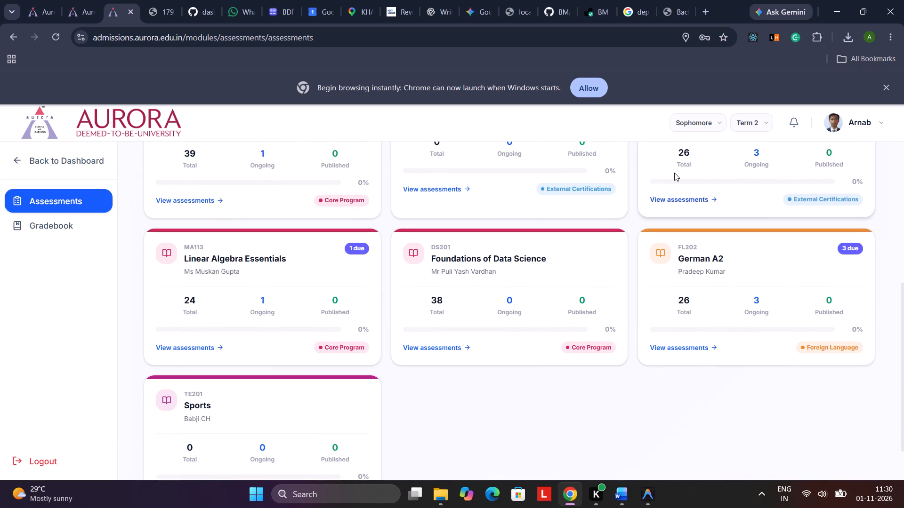
{"action": "left_click", "coordinate": [671, 200]}
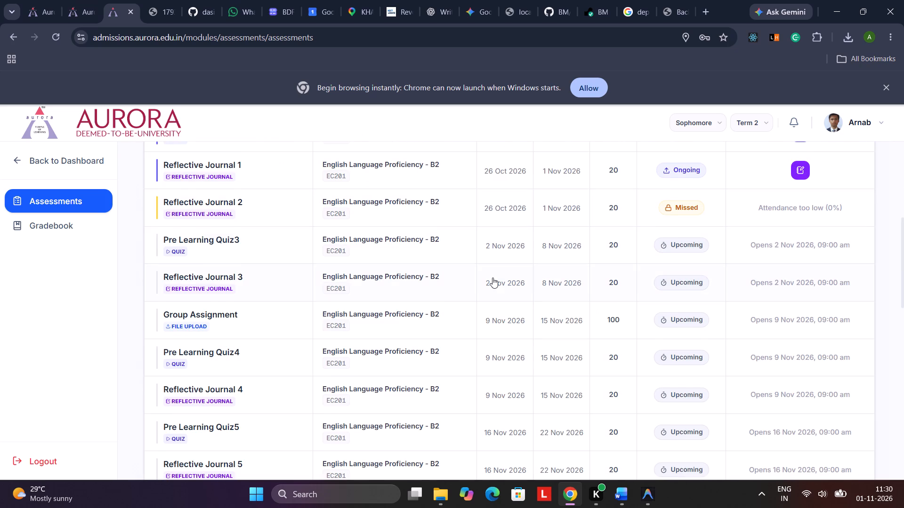
{"action": "scroll", "coordinate": [492, 278], "scroll_direction": "up", "scroll_amount": 3}
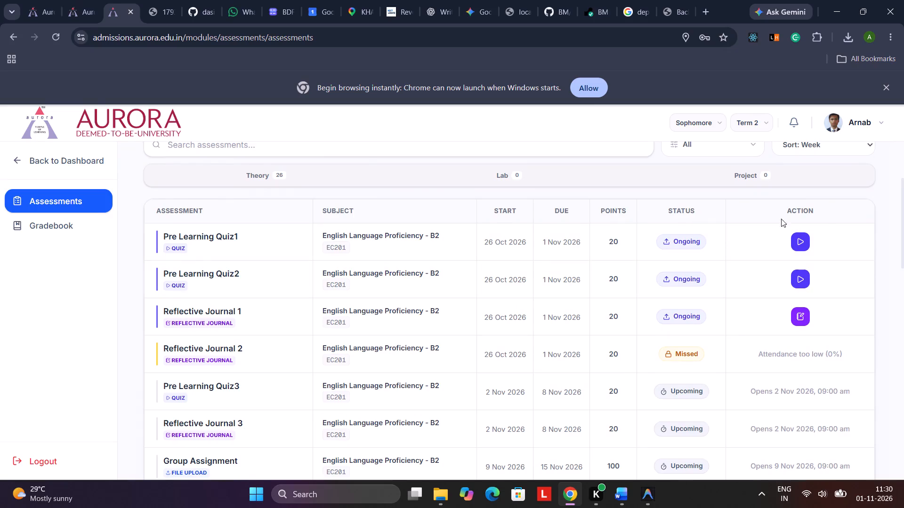
{"action": "left_click", "coordinate": [803, 240]}
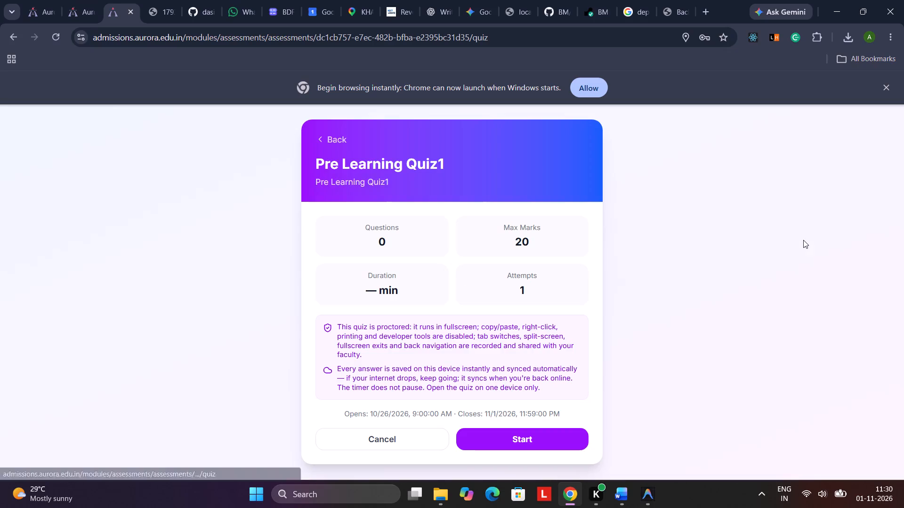
{"action": "left_click", "coordinate": [409, 442]}
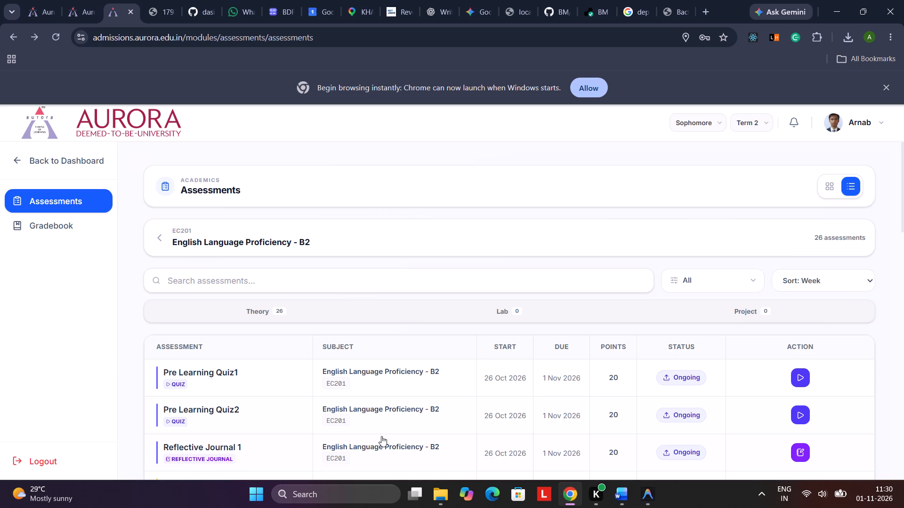
View the Reflective Journal 1 guidelines for English Language Proficiency - B2, and return to the subject overview.
{"action": "scroll", "coordinate": [411, 443], "scroll_direction": "down", "scroll_amount": 2}
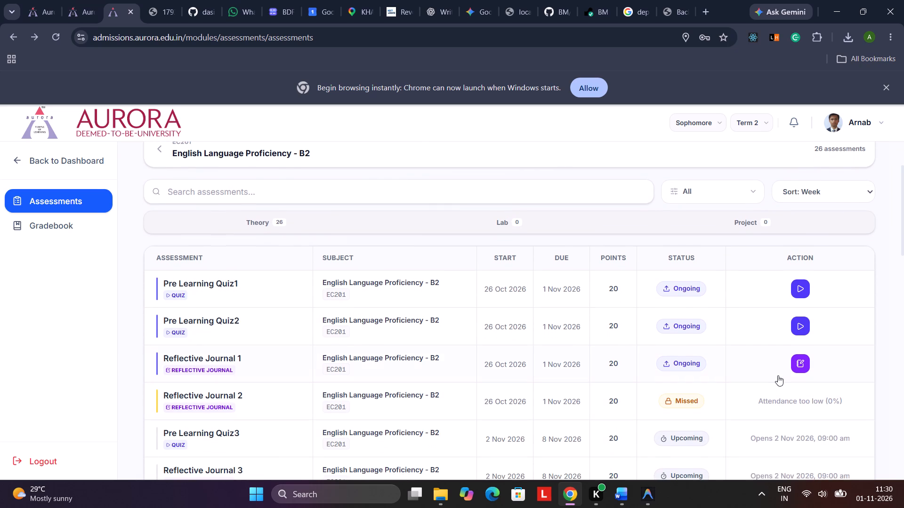
{"action": "left_click", "coordinate": [796, 362]}
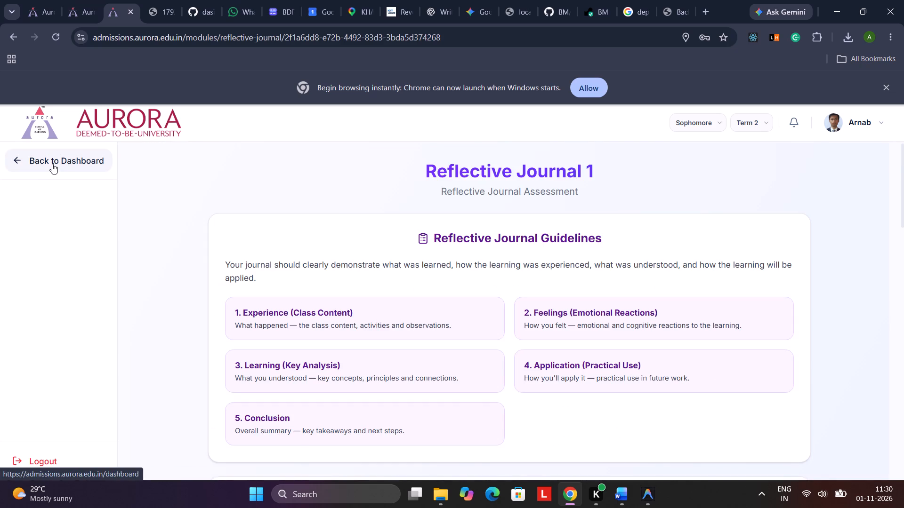
{"action": "scroll", "coordinate": [165, 162], "scroll_direction": "right", "scroll_amount": 8}
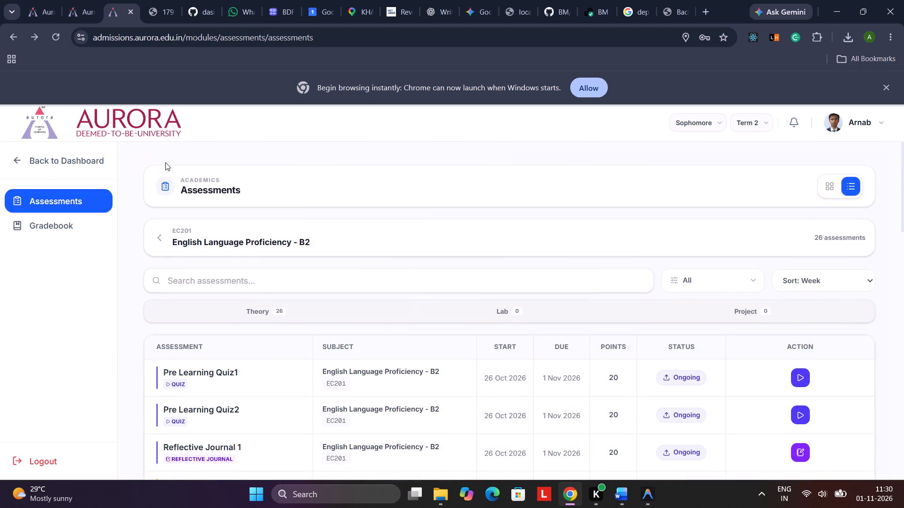
{"action": "left_click", "coordinate": [161, 237]}
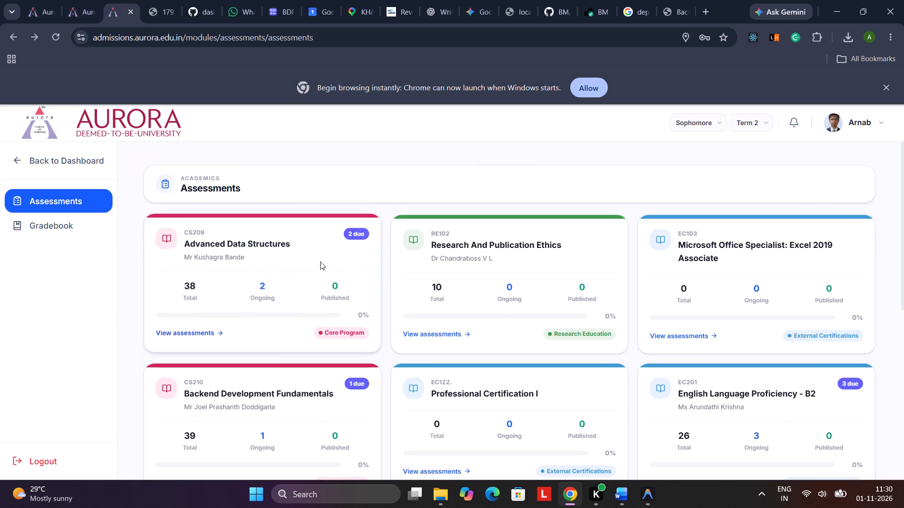
Open the Linear Algebra Essentials assessments, check their due dates and statuses, and return to the subject overview.
{"action": "scroll", "coordinate": [447, 298], "scroll_direction": "down", "scroll_amount": 6}
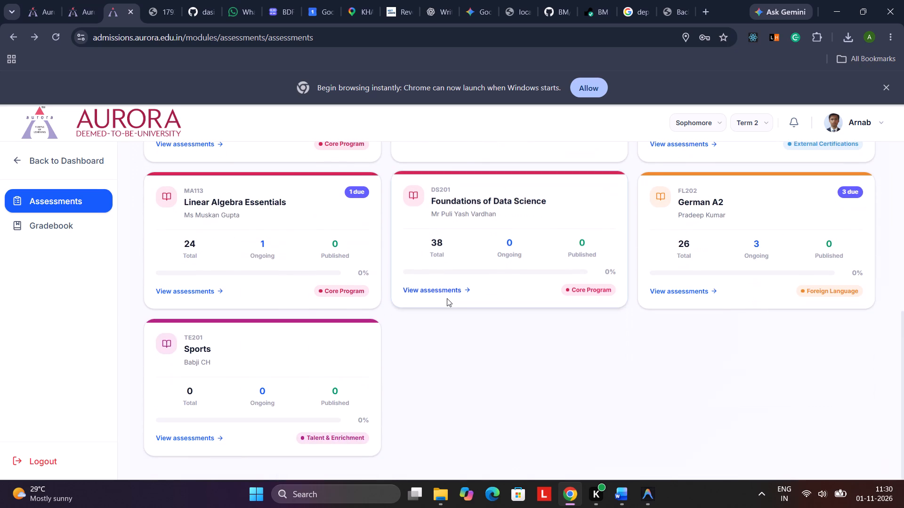
{"action": "scroll", "coordinate": [236, 339], "scroll_direction": "up", "scroll_amount": 1}
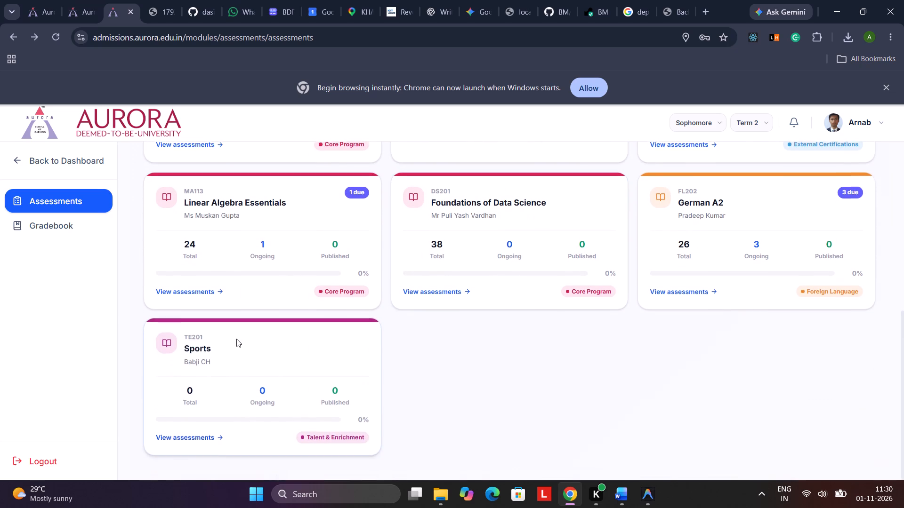
{"action": "scroll", "coordinate": [236, 339], "scroll_direction": "up", "scroll_amount": 3}
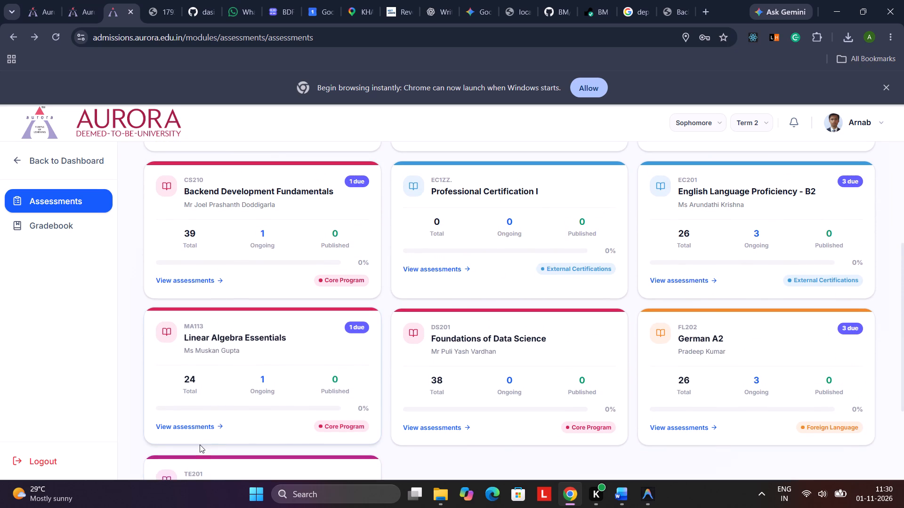
{"action": "left_click", "coordinate": [193, 424]}
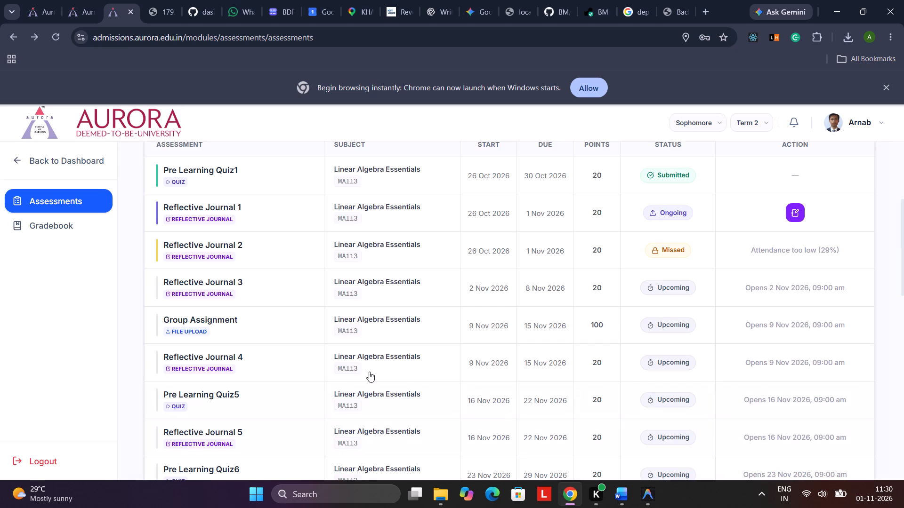
{"action": "scroll", "coordinate": [426, 329], "scroll_direction": "up", "scroll_amount": 6}
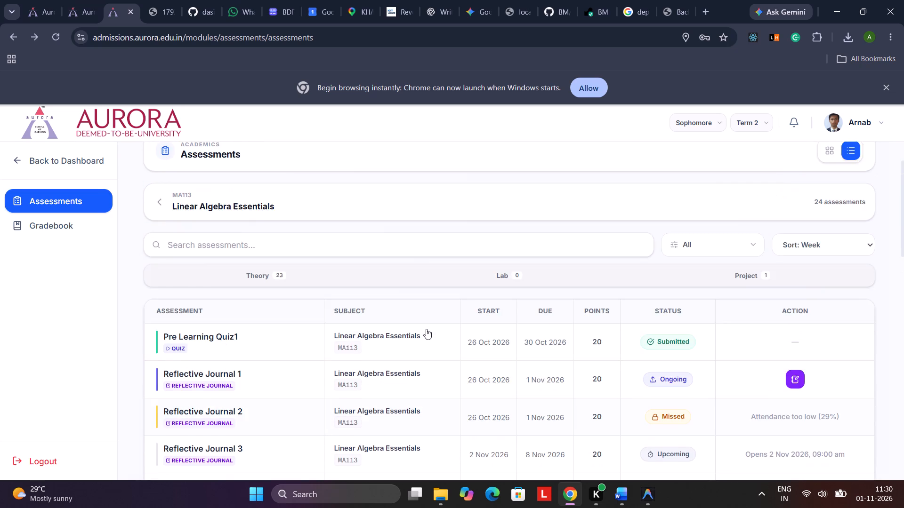
{"action": "left_click", "coordinate": [157, 242]}
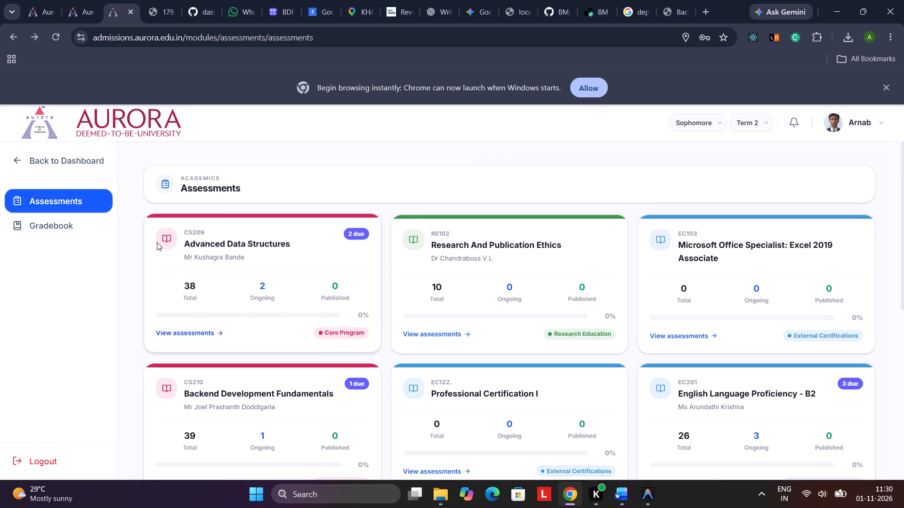
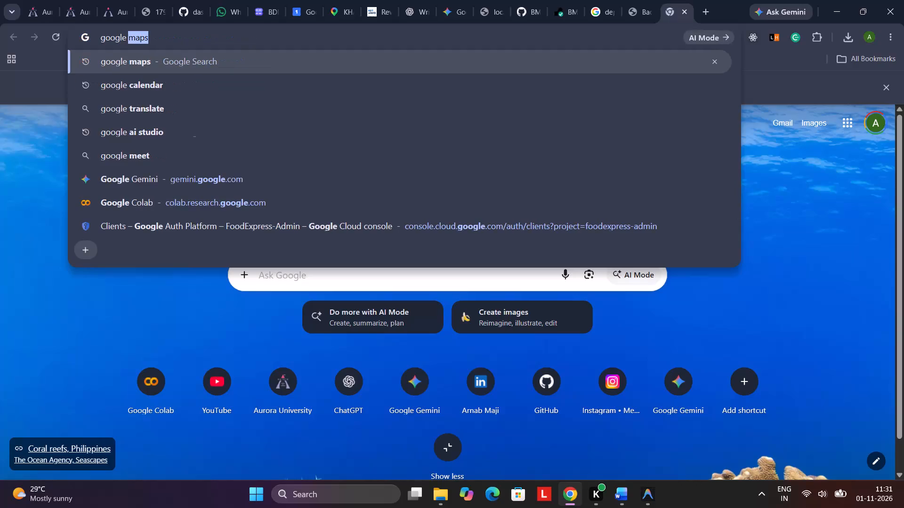
Search the web for Google Calendar and open the calendar from the results.
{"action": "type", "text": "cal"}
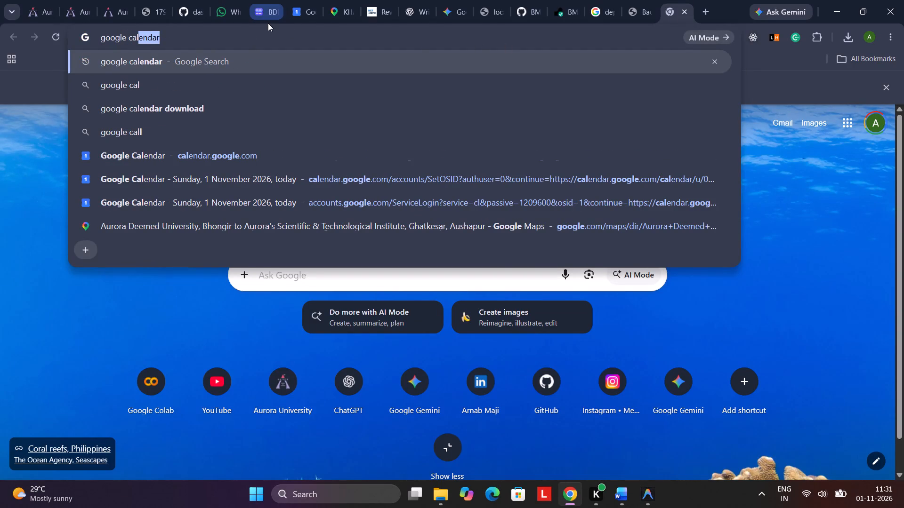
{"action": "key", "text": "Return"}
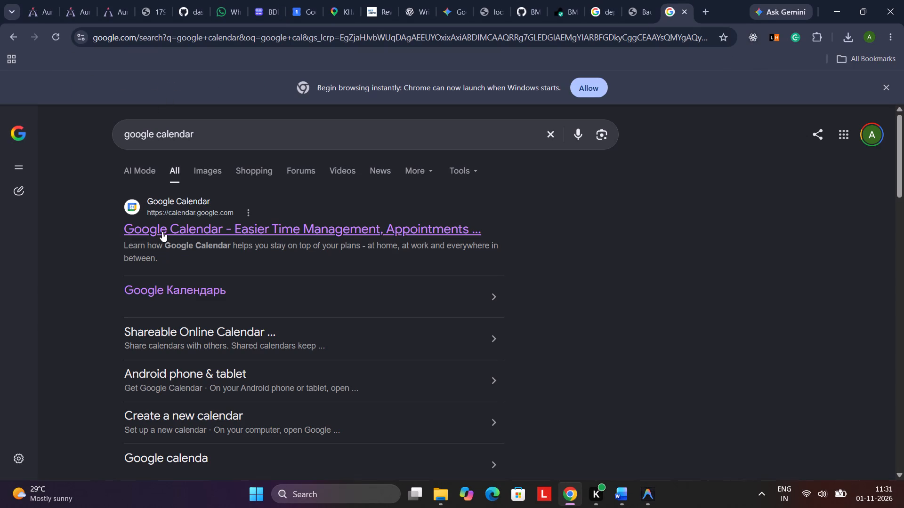
{"action": "left_click", "coordinate": [163, 230]}
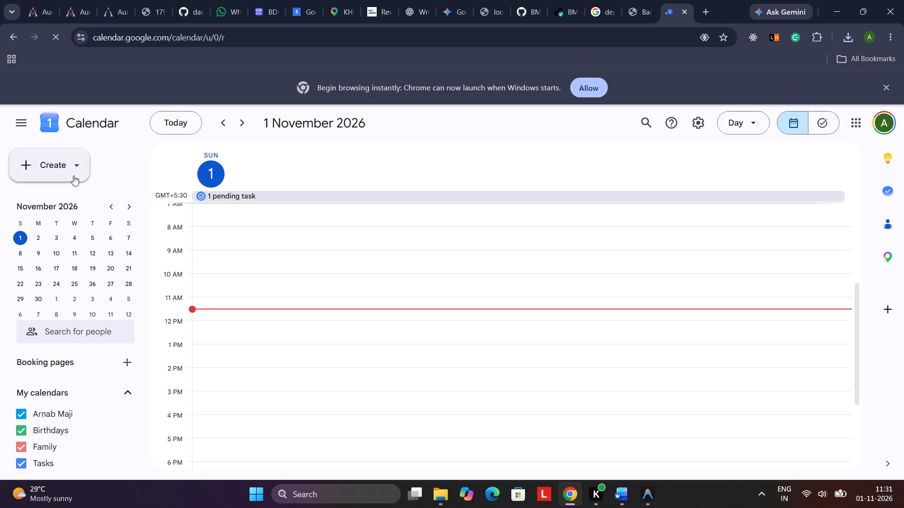
Start creating a new entry in Google Calendar.
{"action": "left_click", "coordinate": [74, 171]}
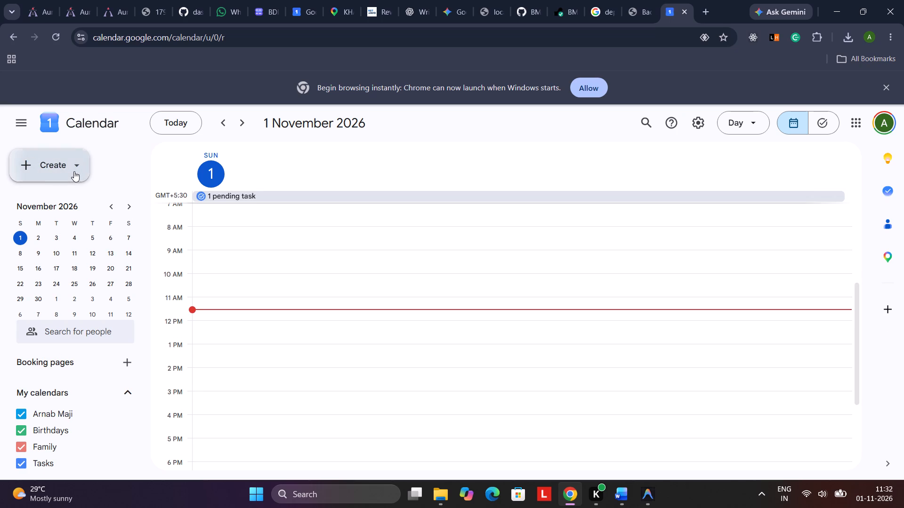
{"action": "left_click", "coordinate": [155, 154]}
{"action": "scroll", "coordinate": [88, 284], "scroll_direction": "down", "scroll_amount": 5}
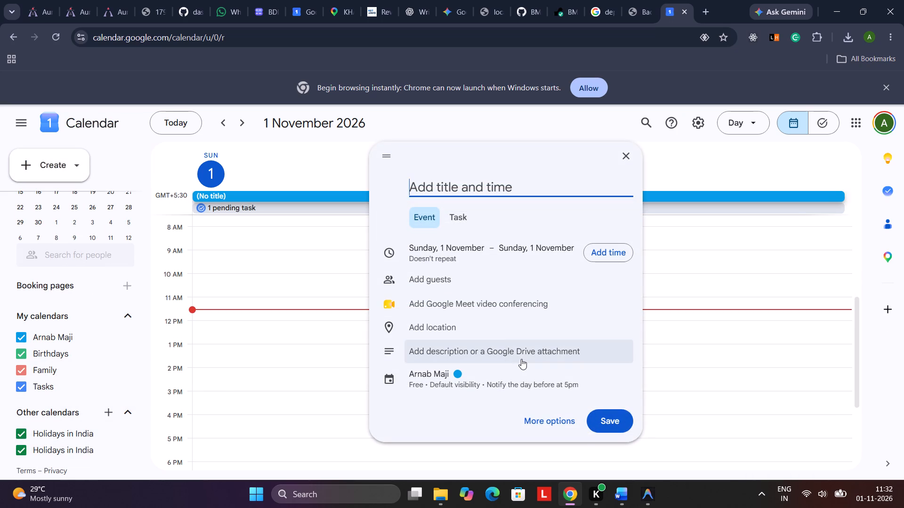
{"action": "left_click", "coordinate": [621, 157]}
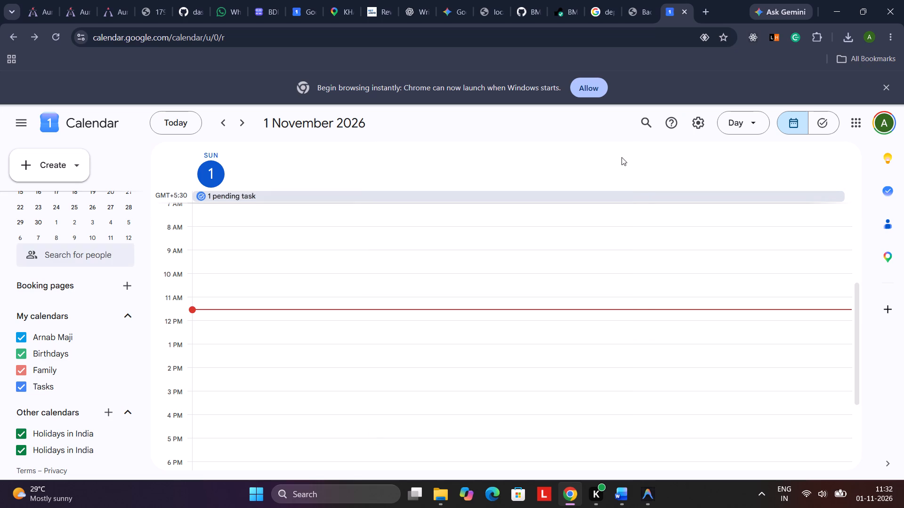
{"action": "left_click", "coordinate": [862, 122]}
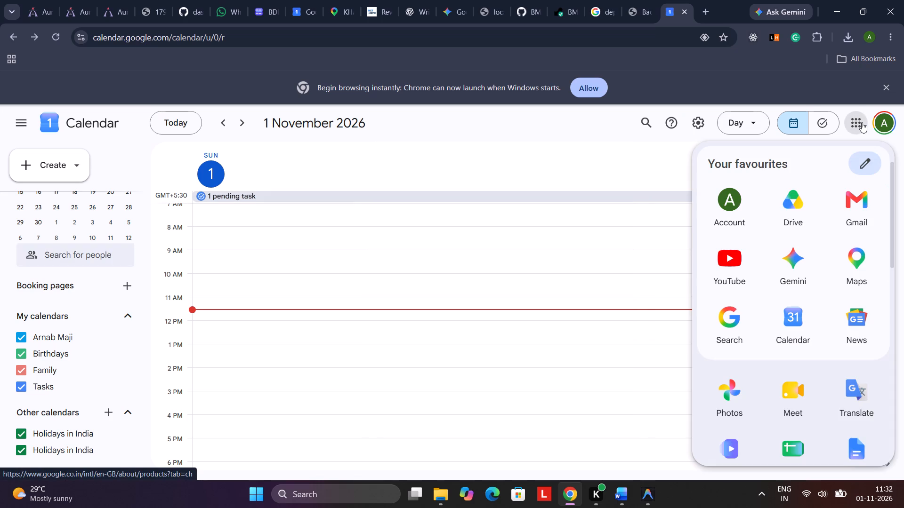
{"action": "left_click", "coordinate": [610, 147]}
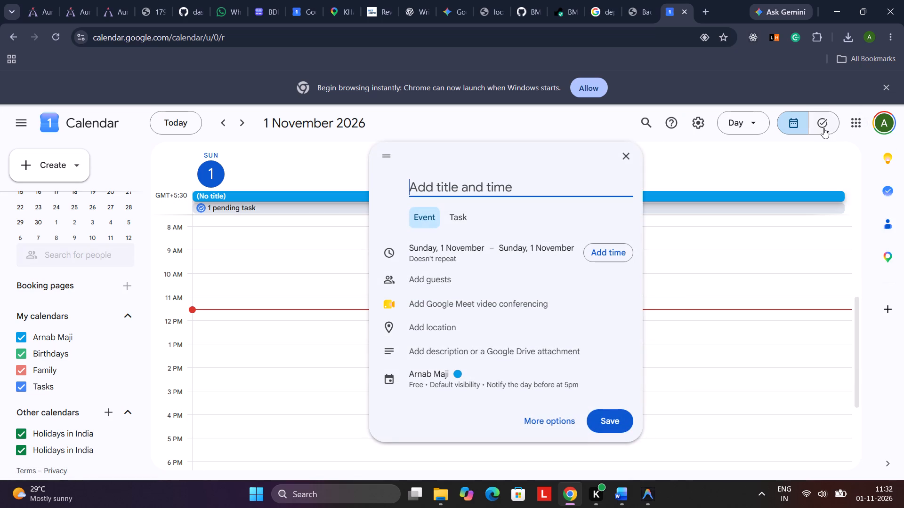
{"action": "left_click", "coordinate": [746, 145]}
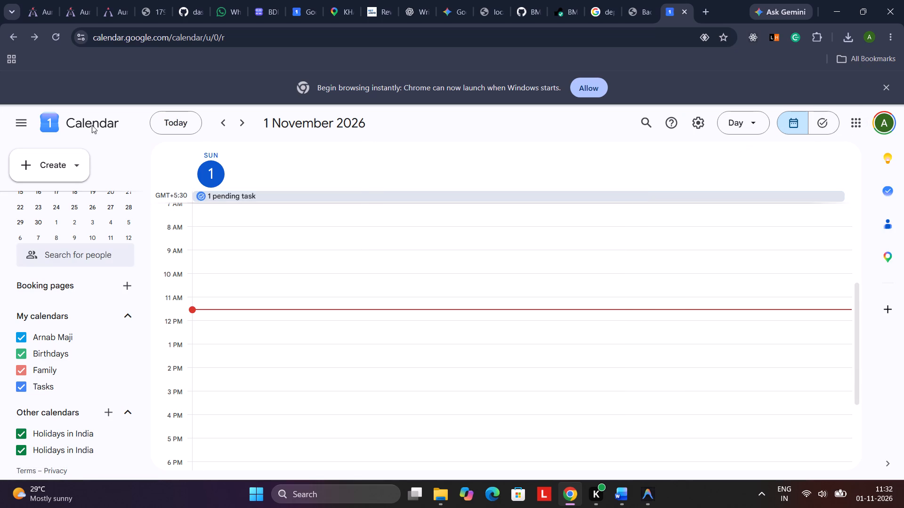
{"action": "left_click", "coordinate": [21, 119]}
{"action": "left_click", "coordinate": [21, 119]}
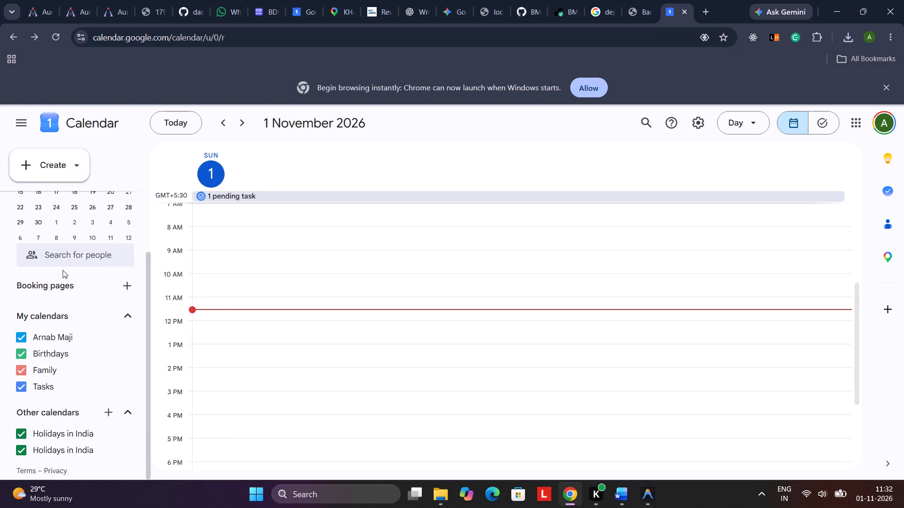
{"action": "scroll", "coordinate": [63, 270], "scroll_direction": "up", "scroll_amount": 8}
{"action": "left_click", "coordinate": [55, 161]}
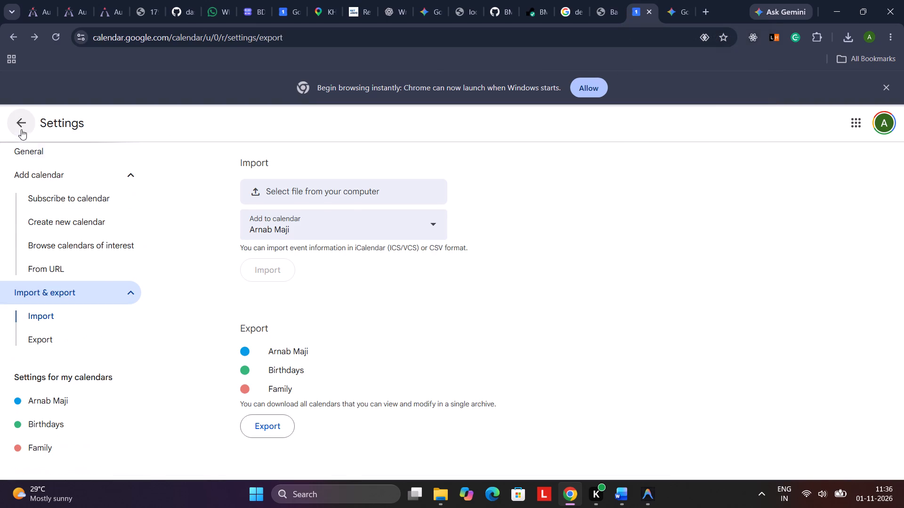
{"action": "left_click", "coordinate": [22, 121]}
{"action": "scroll", "coordinate": [500, 222], "scroll_direction": "down", "scroll_amount": 2}
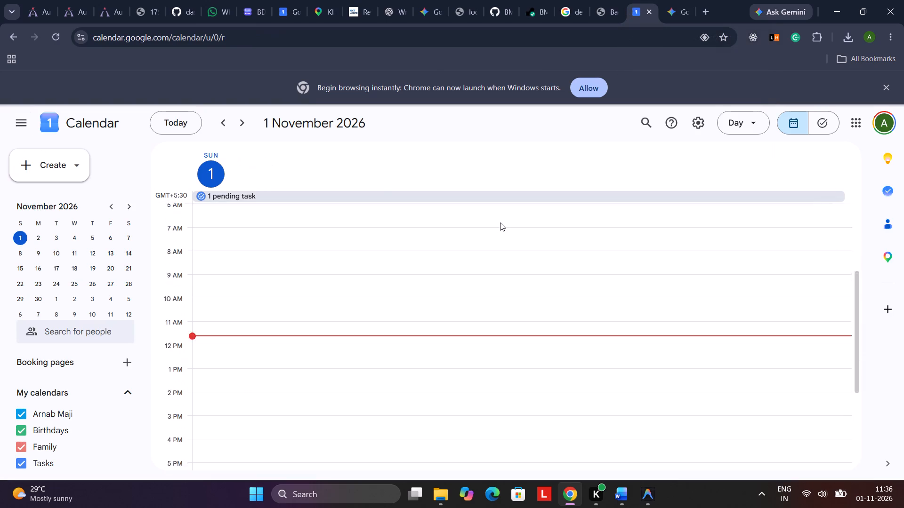
{"action": "scroll", "coordinate": [500, 222], "scroll_direction": "down", "scroll_amount": 2}
{"action": "scroll", "coordinate": [500, 166], "scroll_direction": "down", "scroll_amount": 5}
{"action": "scroll", "coordinate": [500, 166], "scroll_direction": "up", "scroll_amount": 10}
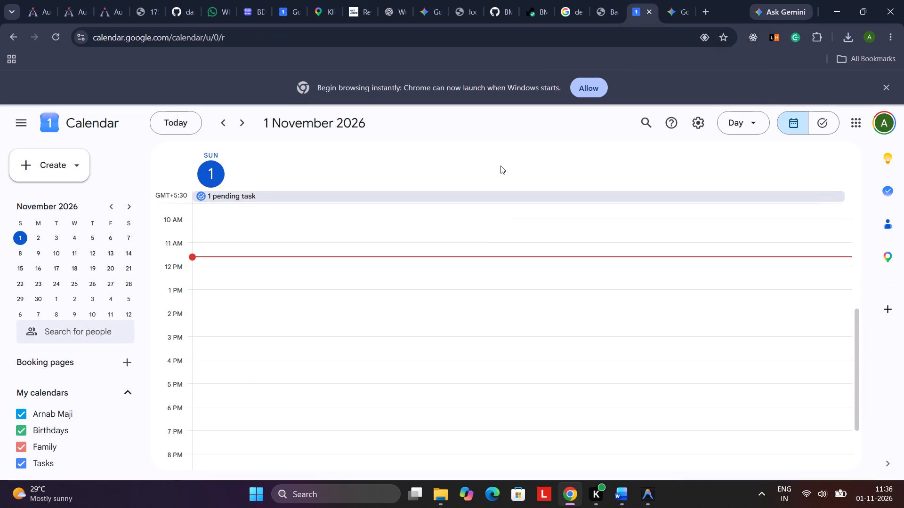
{"action": "scroll", "coordinate": [500, 166], "scroll_direction": "up", "scroll_amount": 7}
{"action": "scroll", "coordinate": [258, 234], "scroll_direction": "up", "scroll_amount": 8}
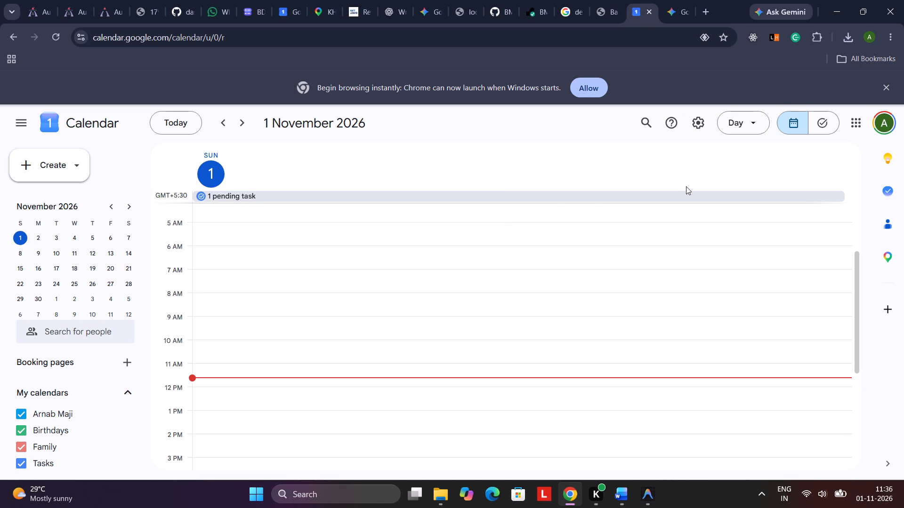
Switch the calendar to the Week view.
{"action": "left_click", "coordinate": [747, 122]}
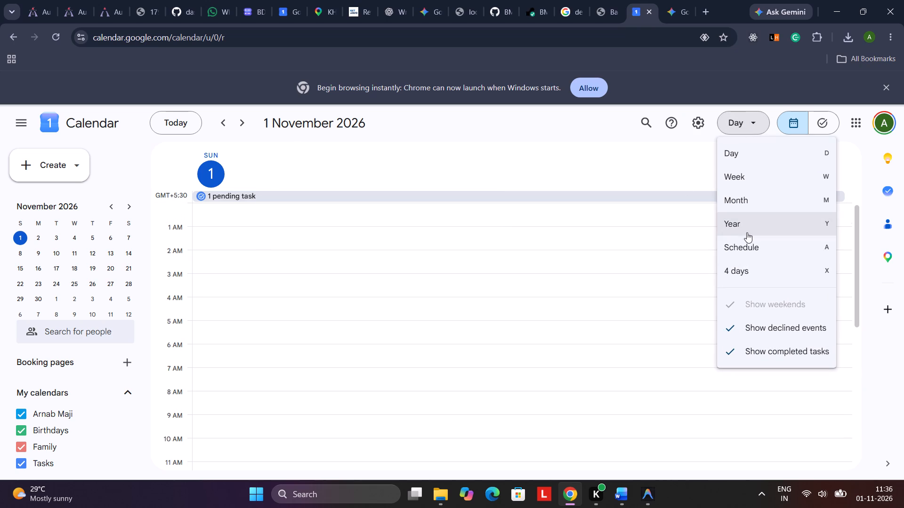
{"action": "left_click", "coordinate": [747, 178]}
{"action": "scroll", "coordinate": [383, 266], "scroll_direction": "left", "scroll_amount": 3}
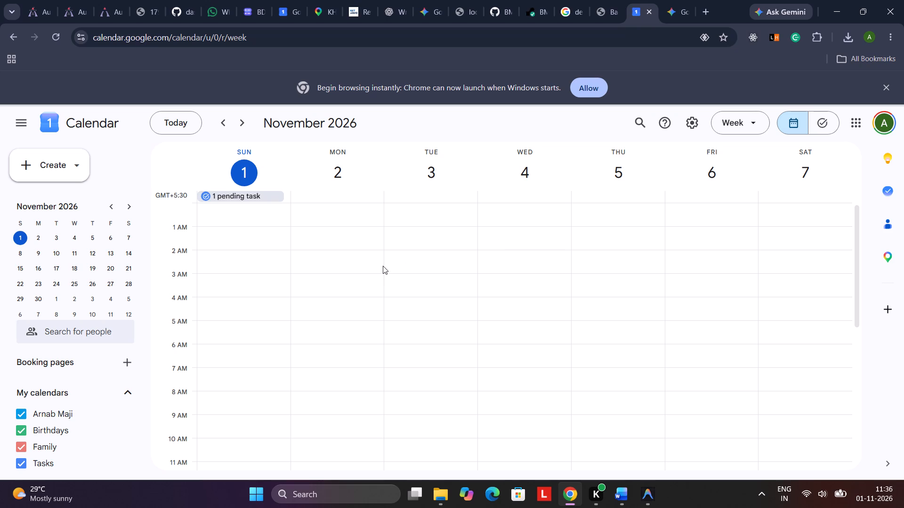
Find the Student Lectures event on Friday 6 November and read through its full details.
{"action": "scroll", "coordinate": [383, 266], "scroll_direction": "left", "scroll_amount": 2}
{"action": "scroll", "coordinate": [383, 266], "scroll_direction": "down", "scroll_amount": 5}
{"action": "scroll", "coordinate": [383, 266], "scroll_direction": "up", "scroll_amount": 1}
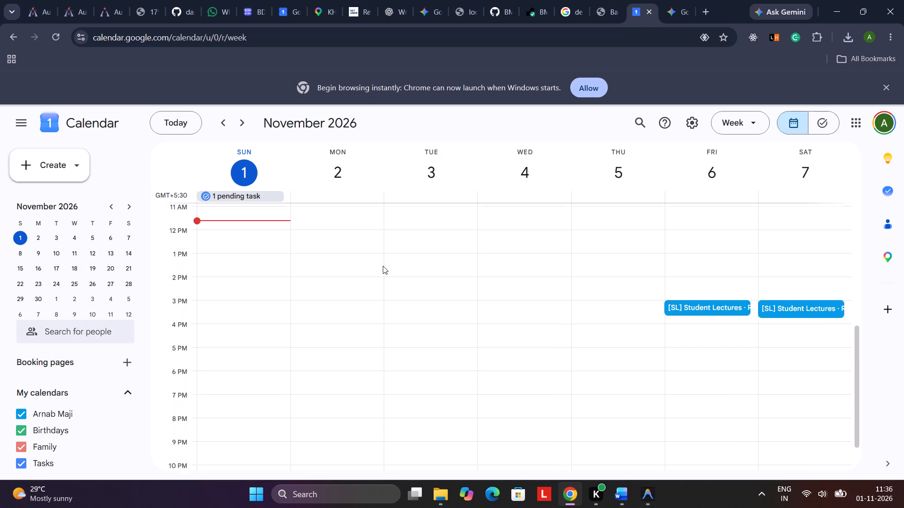
{"action": "scroll", "coordinate": [383, 266], "scroll_direction": "up", "scroll_amount": 1}
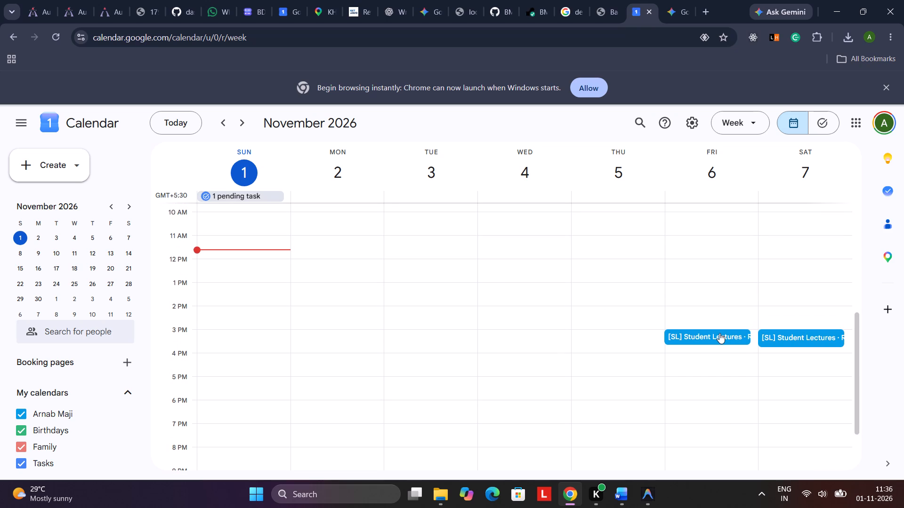
{"action": "left_click", "coordinate": [719, 333]}
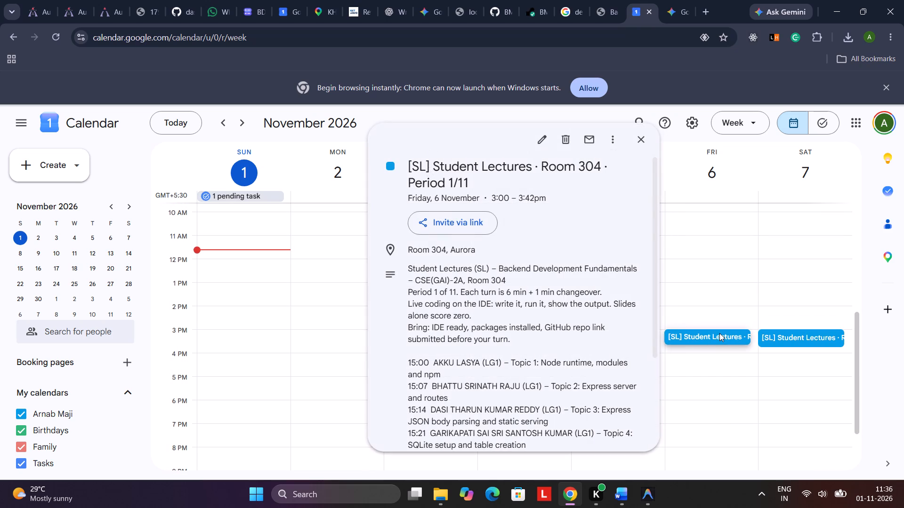
{"action": "scroll", "coordinate": [473, 357], "scroll_direction": "down", "scroll_amount": 1}
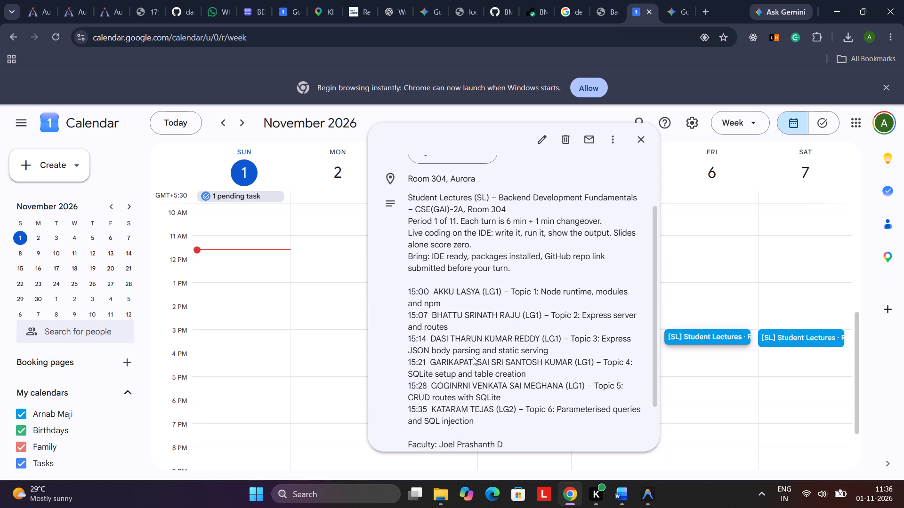
{"action": "scroll", "coordinate": [473, 357], "scroll_direction": "down", "scroll_amount": 2}
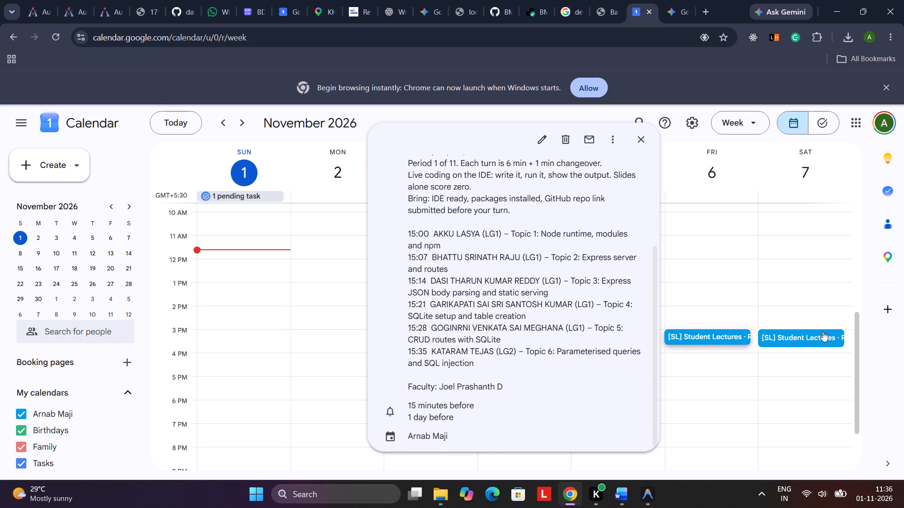
Read through the details of the Student Lectures event on Saturday 7 November and close them.
{"action": "left_click", "coordinate": [792, 341]}
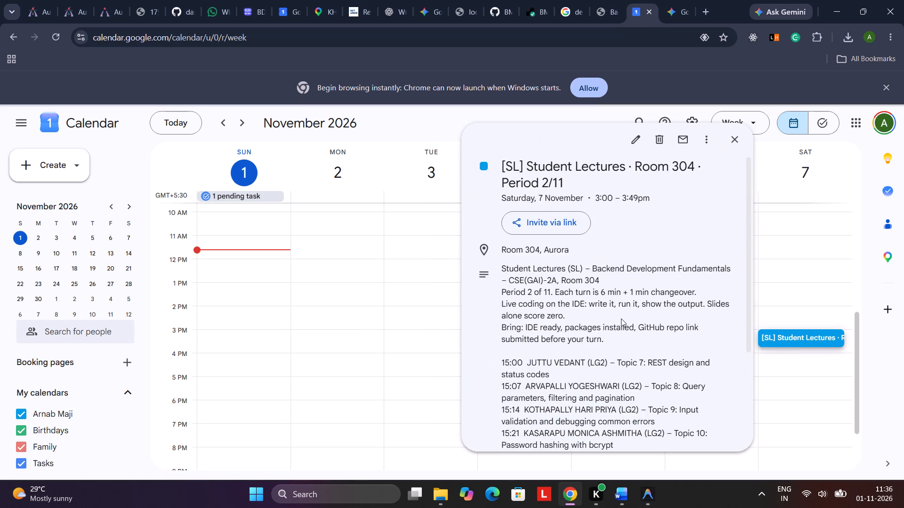
{"action": "scroll", "coordinate": [621, 318], "scroll_direction": "down", "scroll_amount": 3}
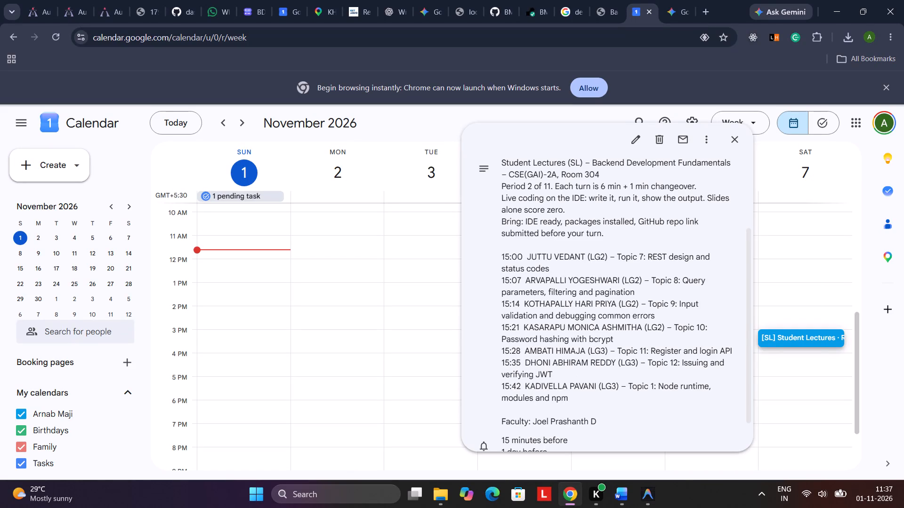
{"action": "scroll", "coordinate": [621, 349], "scroll_direction": "up", "scroll_amount": 4}
{"action": "scroll", "coordinate": [621, 349], "scroll_direction": "down", "scroll_amount": 1}
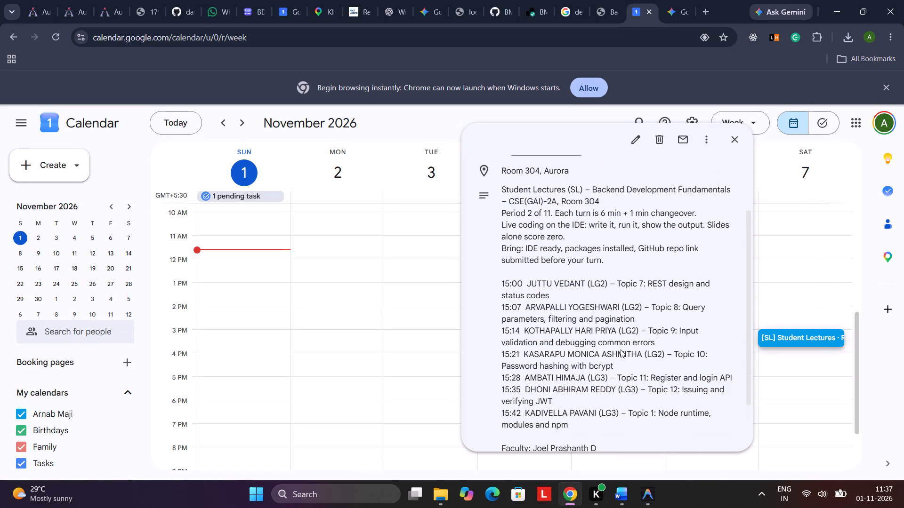
{"action": "scroll", "coordinate": [621, 349], "scroll_direction": "down", "scroll_amount": 1}
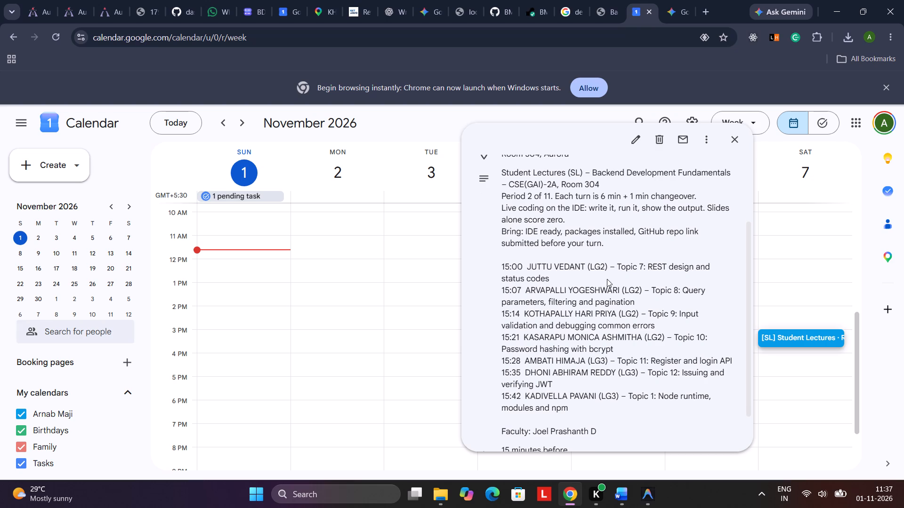
{"action": "left_click", "coordinate": [735, 140]}
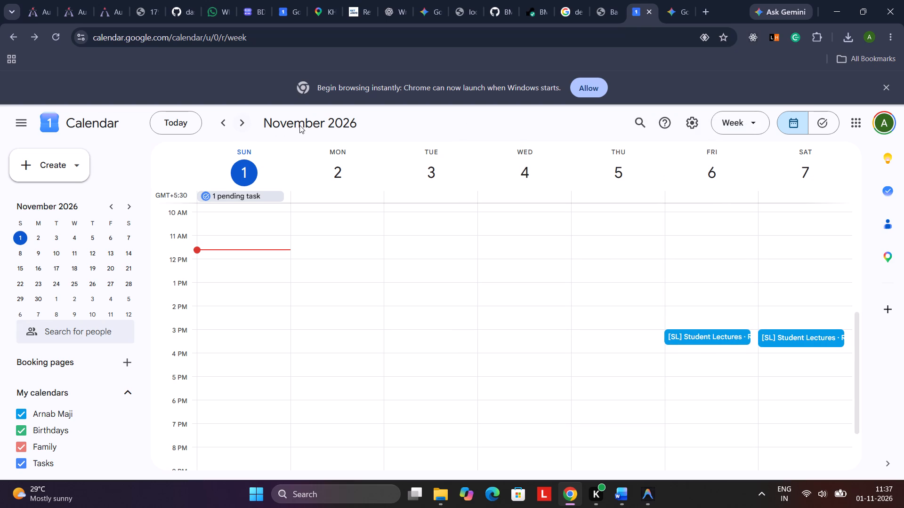
Check the following week, 8–14 November 2026, for imported events and return to the week of 1 November.
{"action": "left_click", "coordinate": [240, 124]}
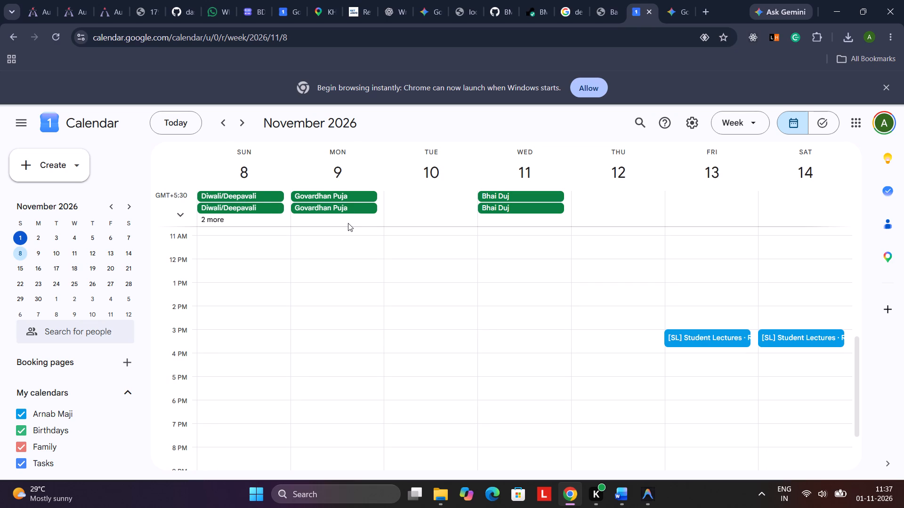
{"action": "left_click", "coordinate": [224, 130]}
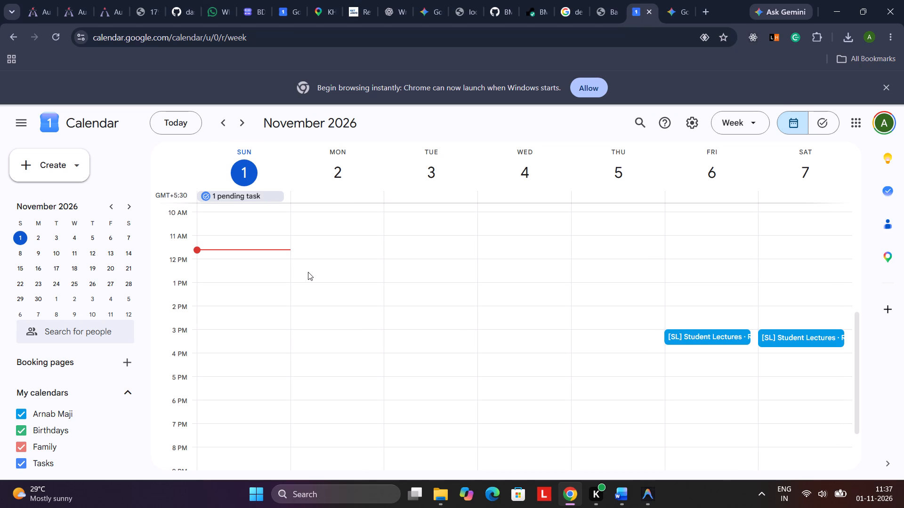
Select 7 November 2026 as the date and switch the calendar to the Day view.
{"action": "left_click", "coordinate": [37, 238]}
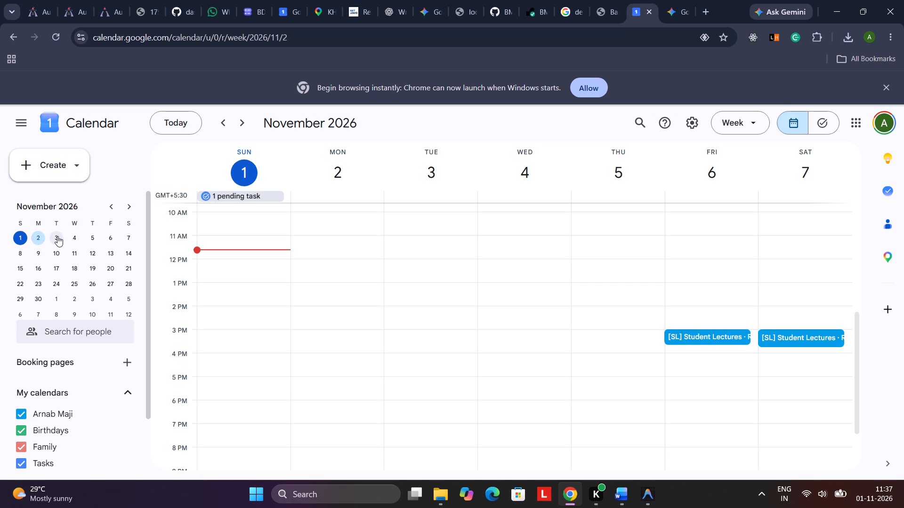
{"action": "left_click", "coordinate": [58, 237]}
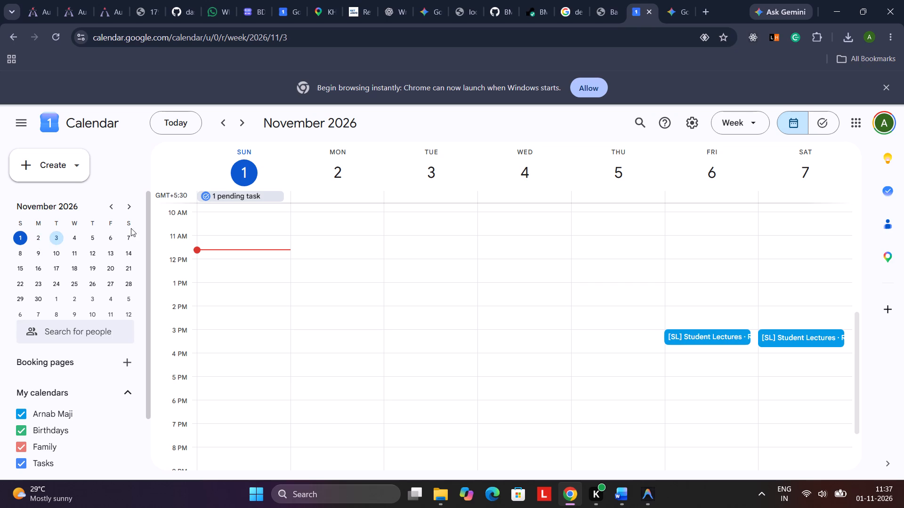
{"action": "left_click", "coordinate": [127, 234]}
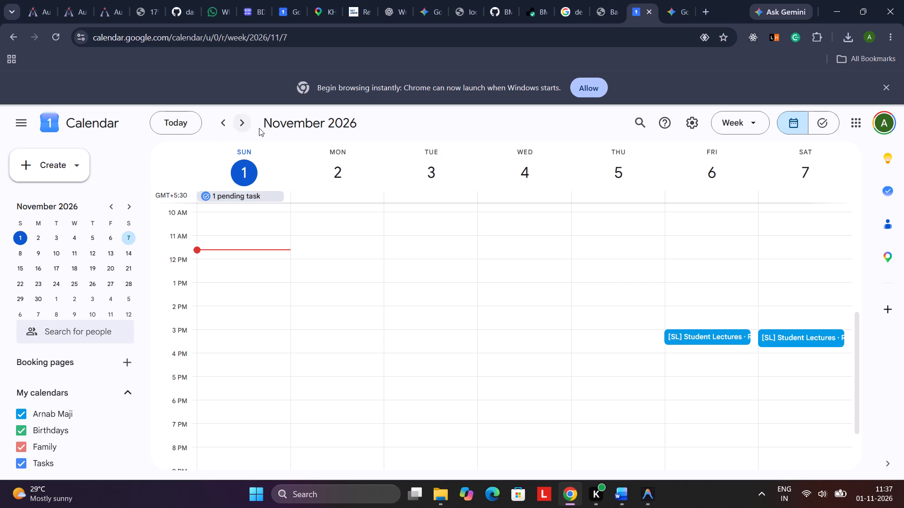
{"action": "left_click", "coordinate": [758, 121]}
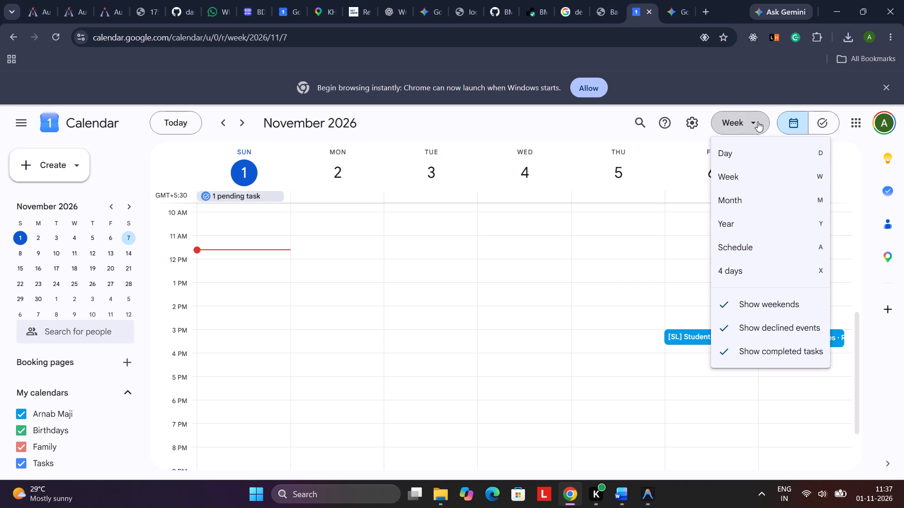
{"action": "left_click", "coordinate": [737, 155]}
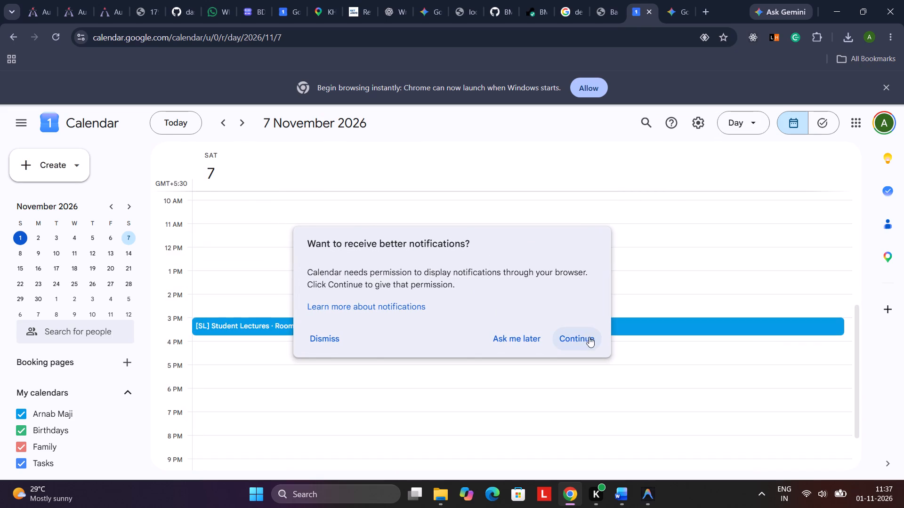
Agree to continue with the calendar's request to display browser notifications.
{"action": "left_click", "coordinate": [576, 338]}
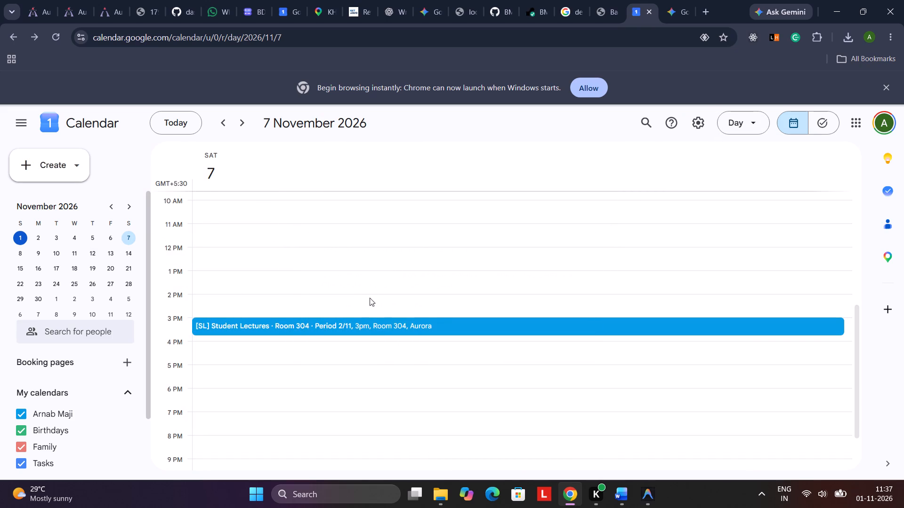
Review the Student Lectures event's details in the 7 November day schedule, including its reminders, and close them.
{"action": "left_click", "coordinate": [396, 327]}
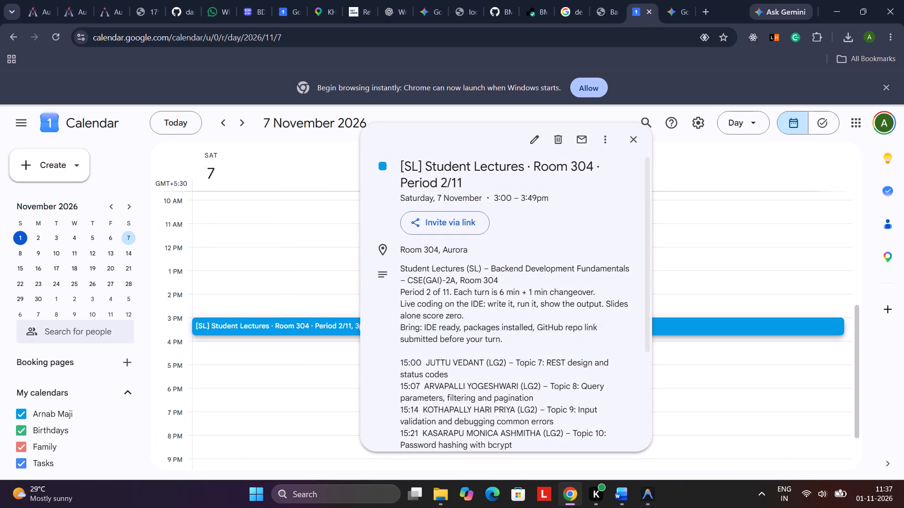
{"action": "scroll", "coordinate": [508, 300], "scroll_direction": "down", "scroll_amount": 2}
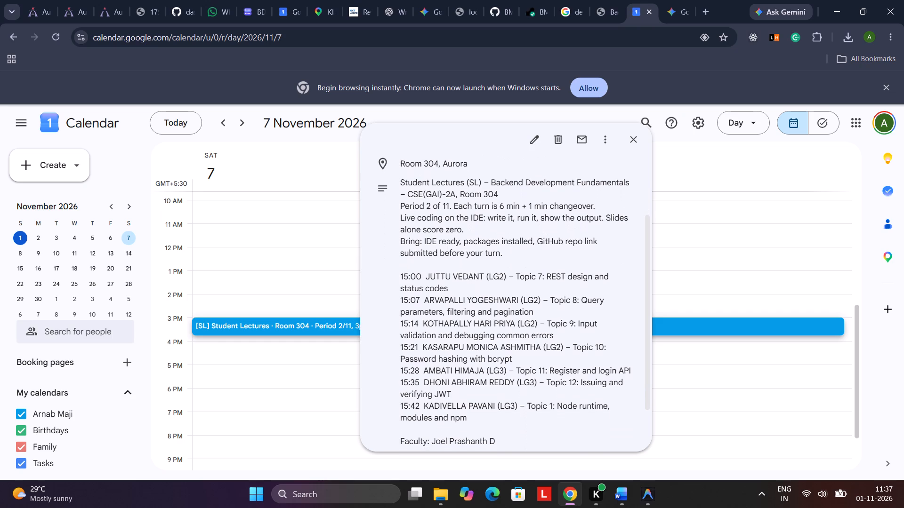
{"action": "scroll", "coordinate": [508, 300], "scroll_direction": "down", "scroll_amount": 3}
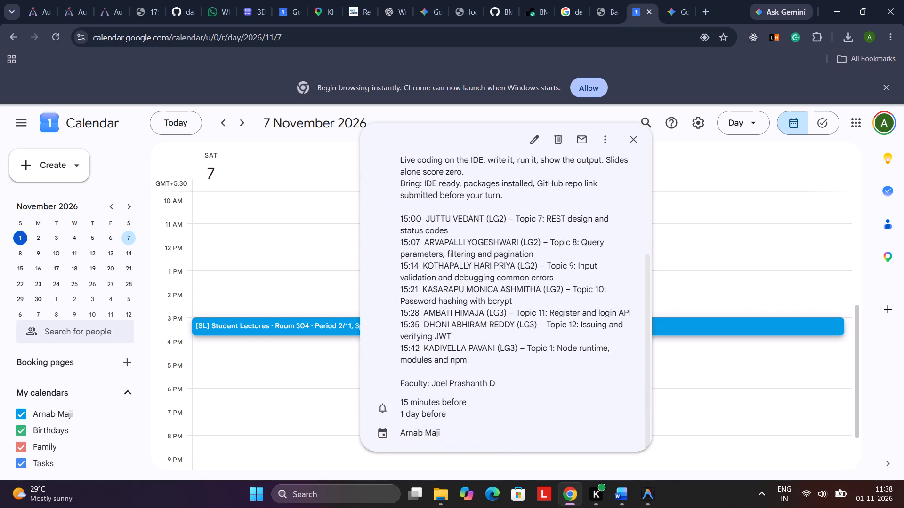
{"action": "left_click", "coordinate": [268, 261]}
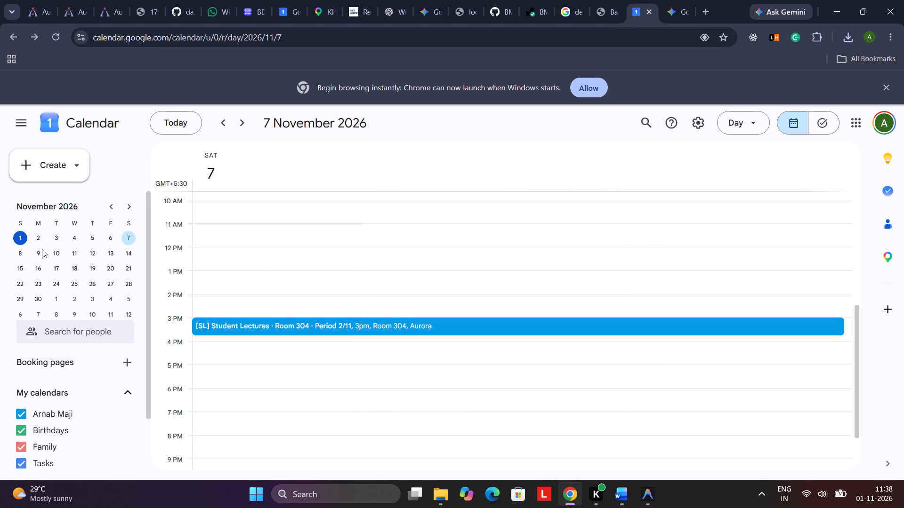
Go through the day schedules one by one from 8 to 13 November 2026, looking for imported events.
{"action": "left_click", "coordinate": [19, 252]}
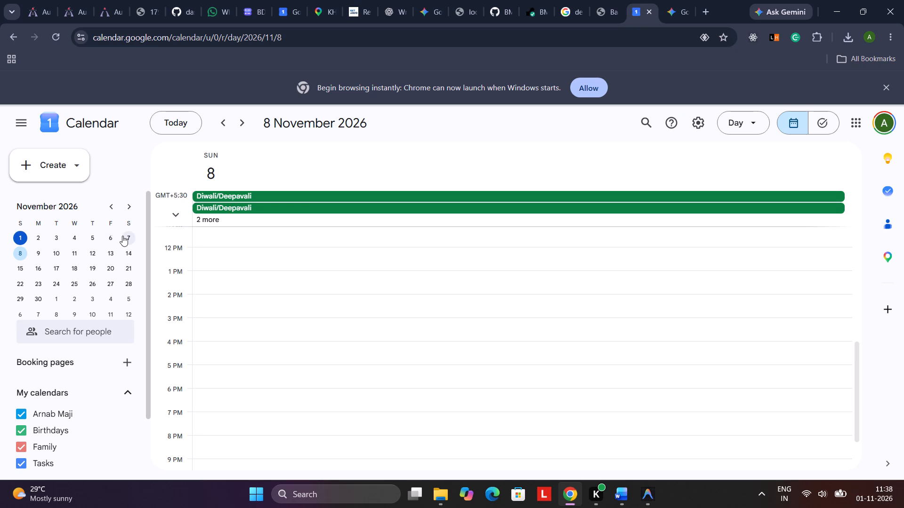
{"action": "left_click", "coordinate": [38, 255]}
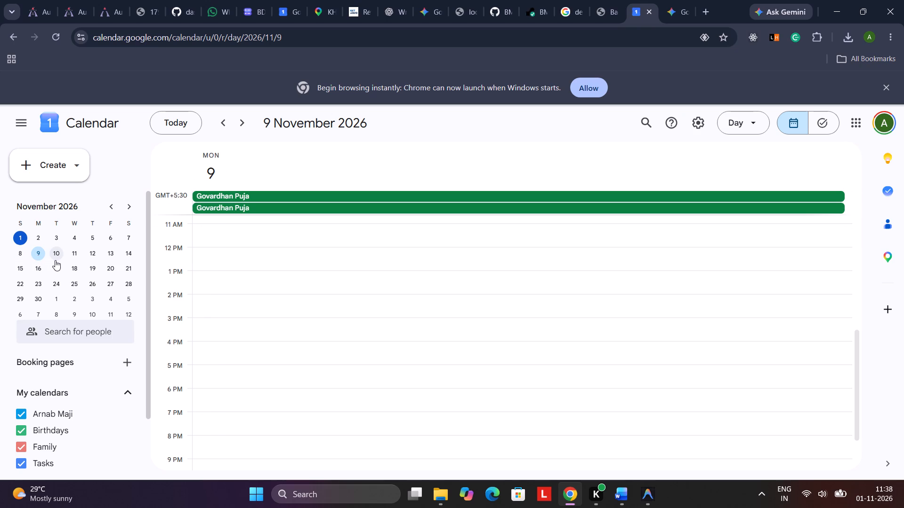
{"action": "left_click", "coordinate": [55, 260]}
{"action": "left_click", "coordinate": [73, 256]}
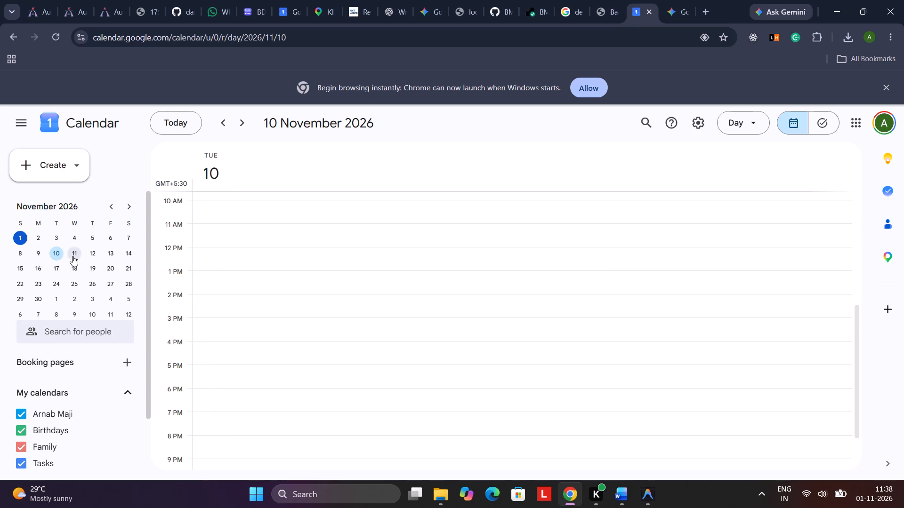
{"action": "left_click", "coordinate": [98, 249]}
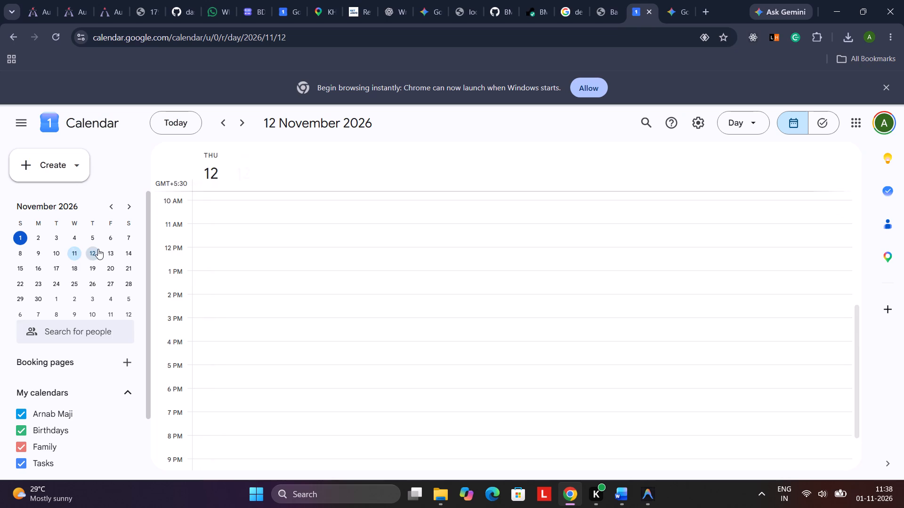
{"action": "left_click", "coordinate": [111, 253]}
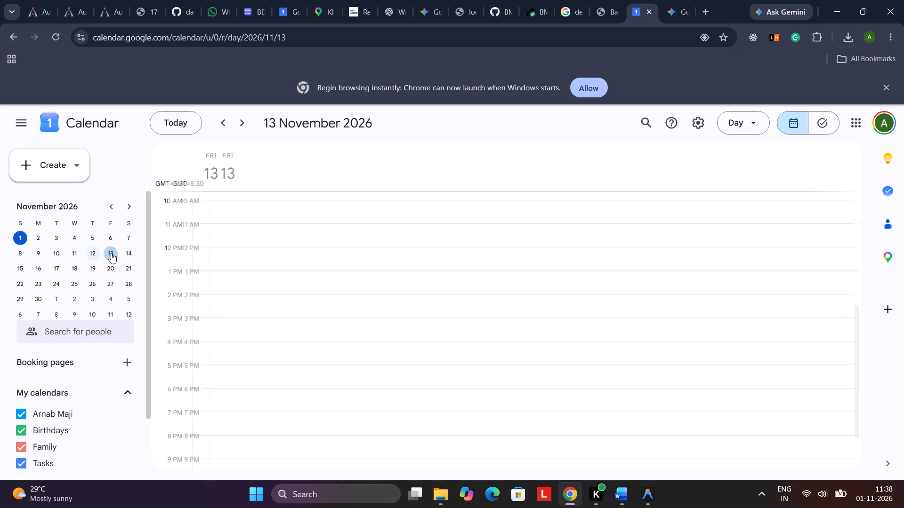
Open the Student Lectures event on 13 November and read through its speaker slots and topics.
{"action": "left_click", "coordinate": [239, 323]}
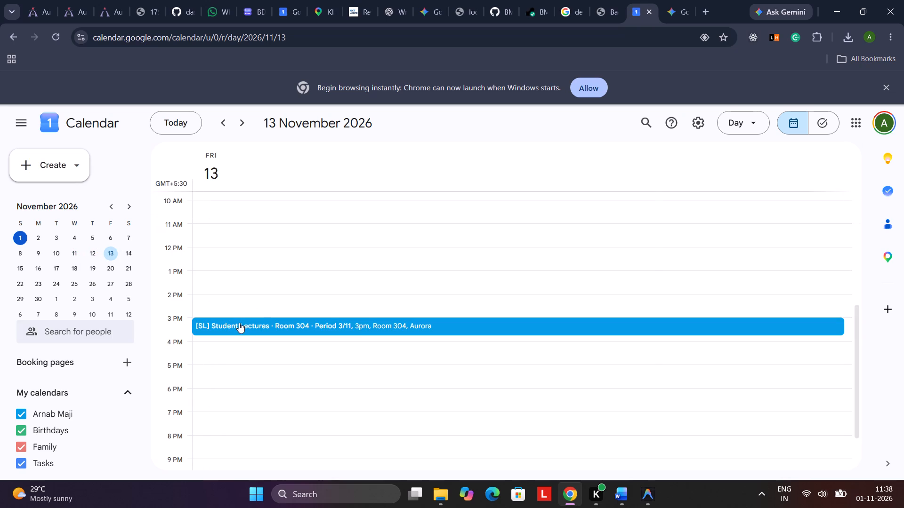
{"action": "scroll", "coordinate": [498, 330], "scroll_direction": "down", "scroll_amount": 1}
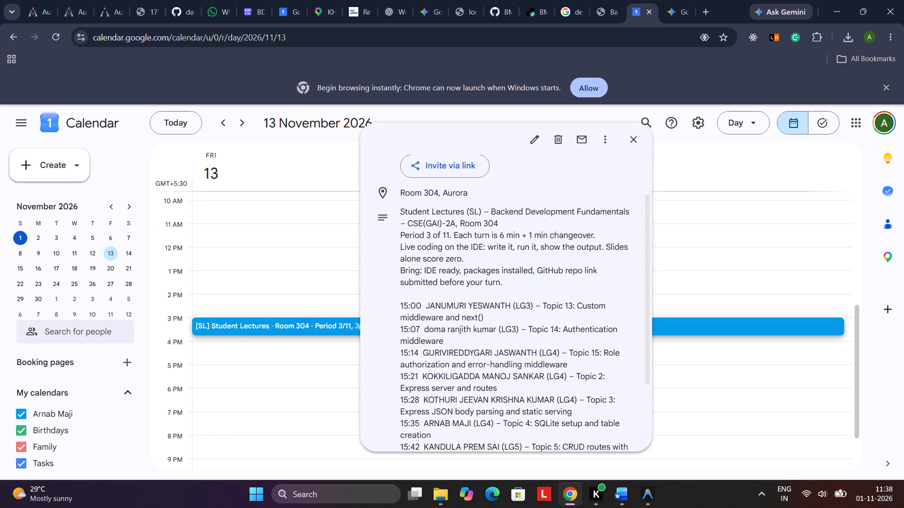
{"action": "scroll", "coordinate": [498, 330], "scroll_direction": "down", "scroll_amount": 2}
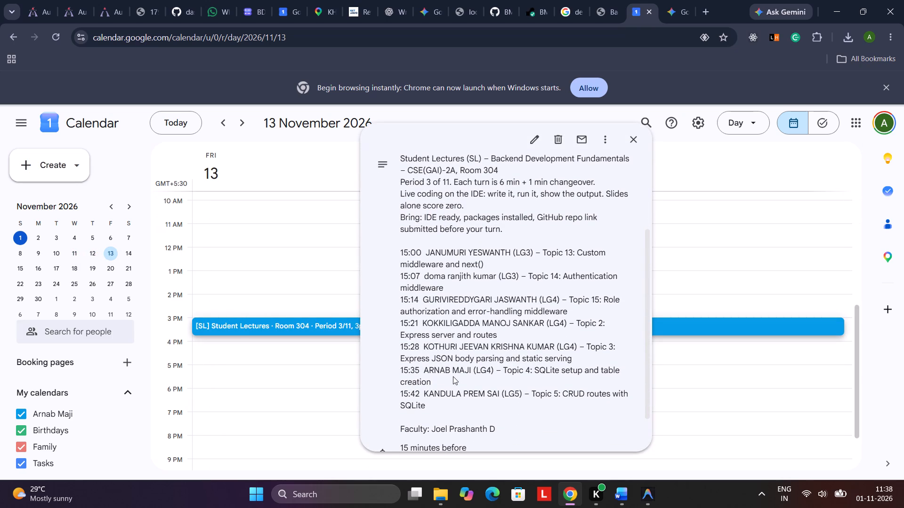